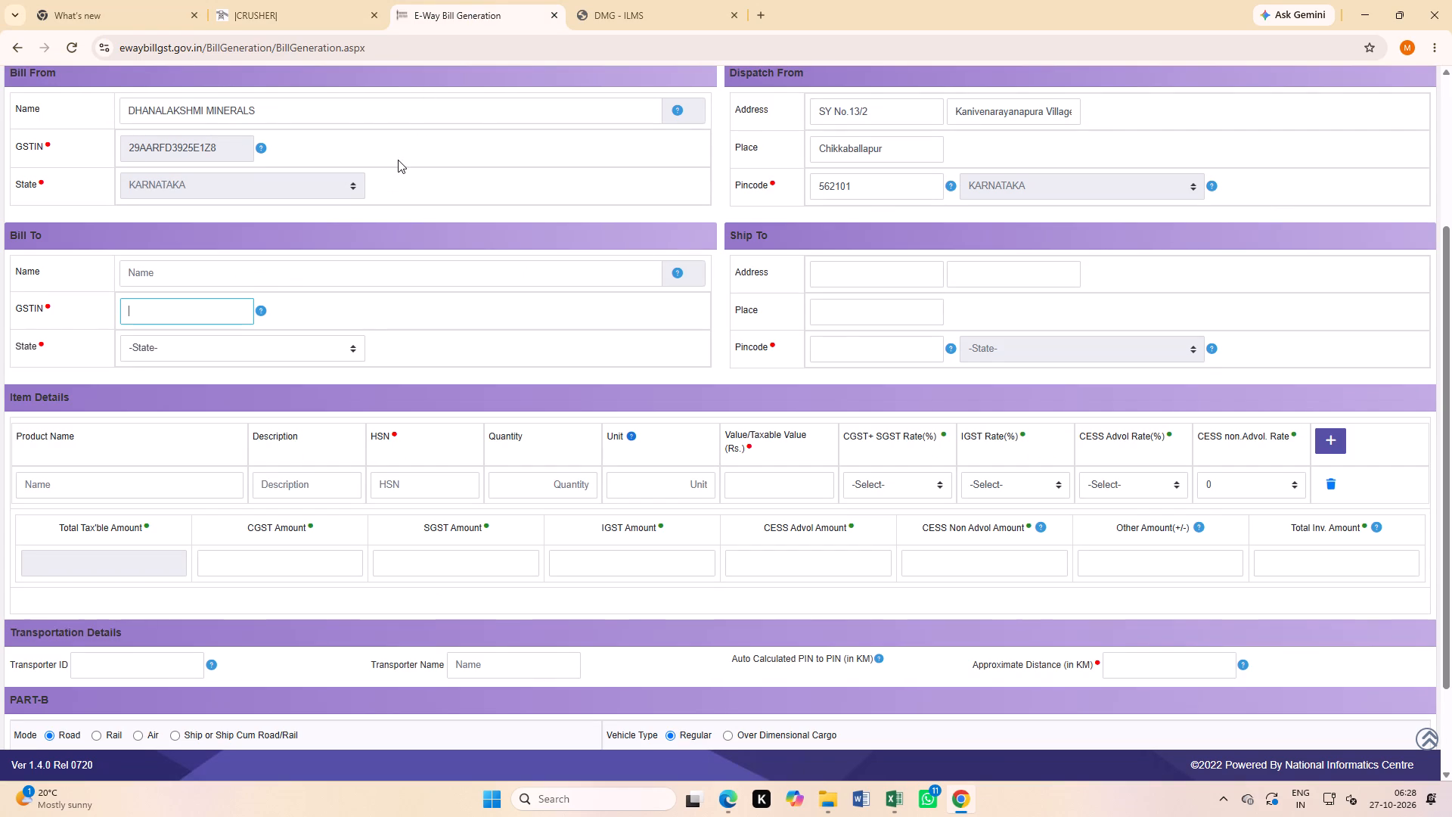
Enter the GSTIN of SRI VARI TRANSPORTS in the Bill To details.
{"action": "key", "text": "ctrl+v"}
Enter MSAND as the item's product name and AGGREGATES as its description.
{"action": "scroll", "coordinate": [137, 497], "scroll_direction": "down", "scroll_amount": 2}
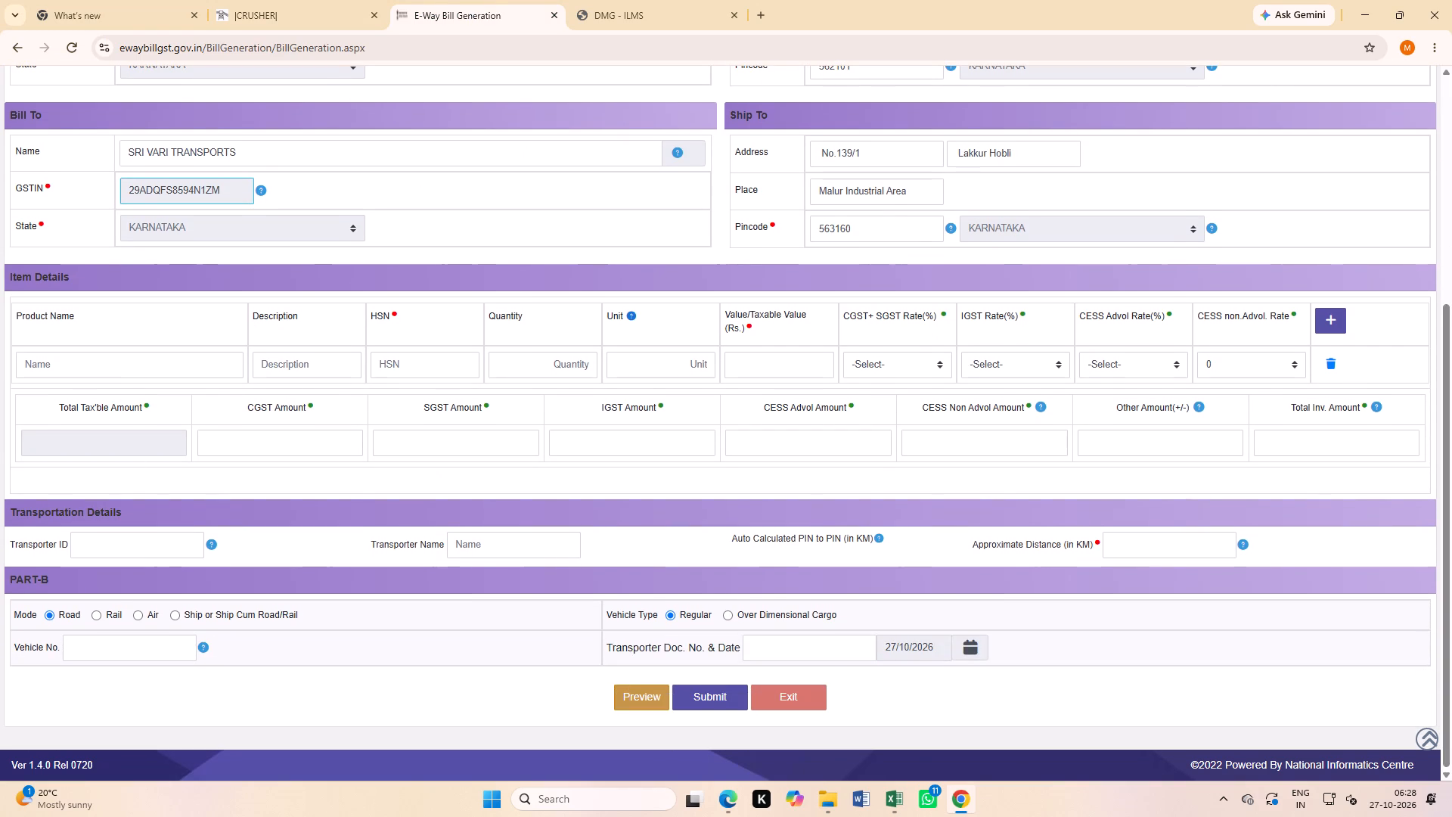
{"action": "left_click", "coordinate": [131, 365]}
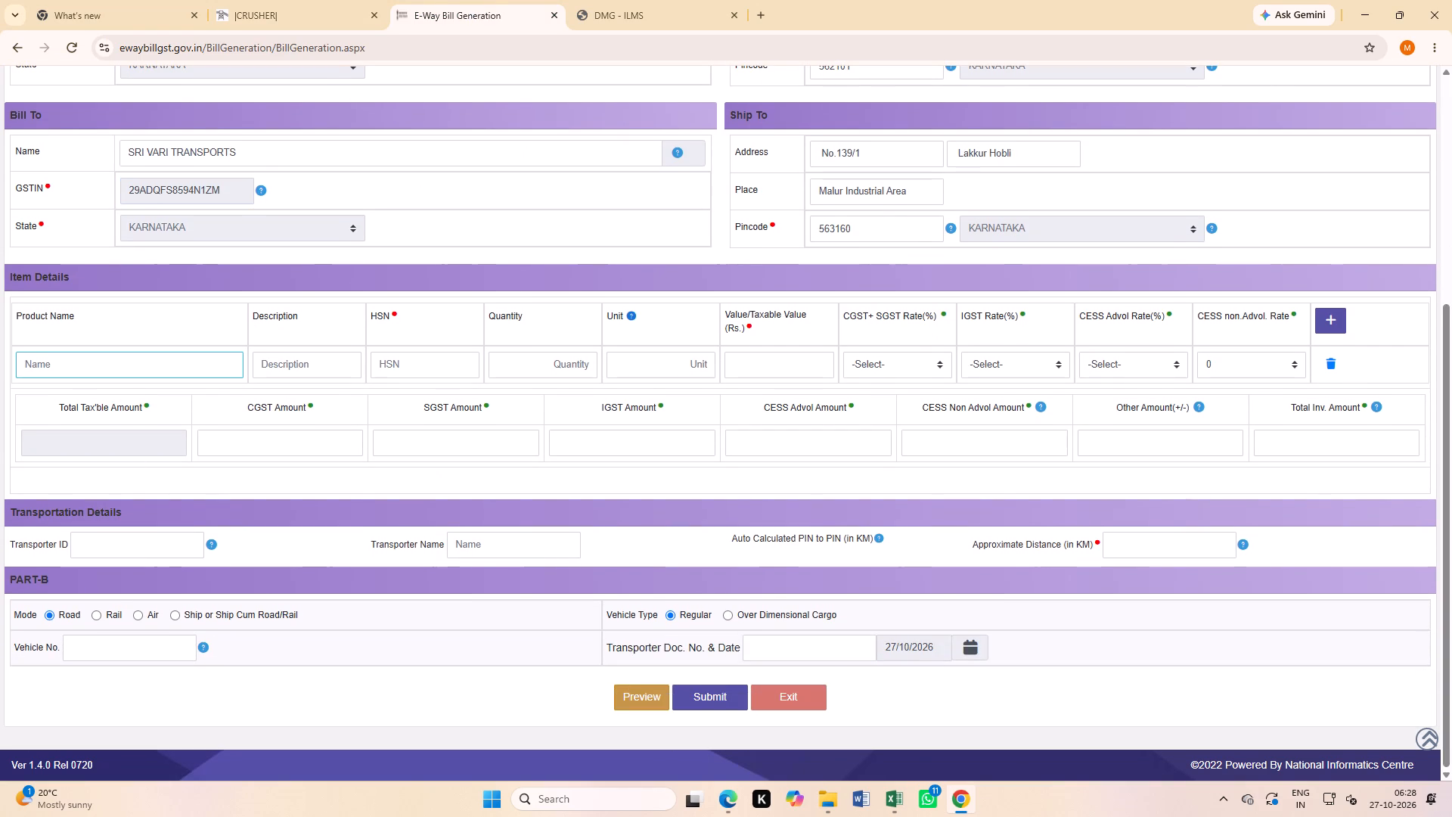
{"action": "key", "text": "m"}
{"action": "type", "text": "SA"}
{"action": "key", "text": "n"}
{"action": "key", "text": "d"}
{"action": "left_click", "coordinate": [306, 359]}
{"action": "key", "text": "a"}
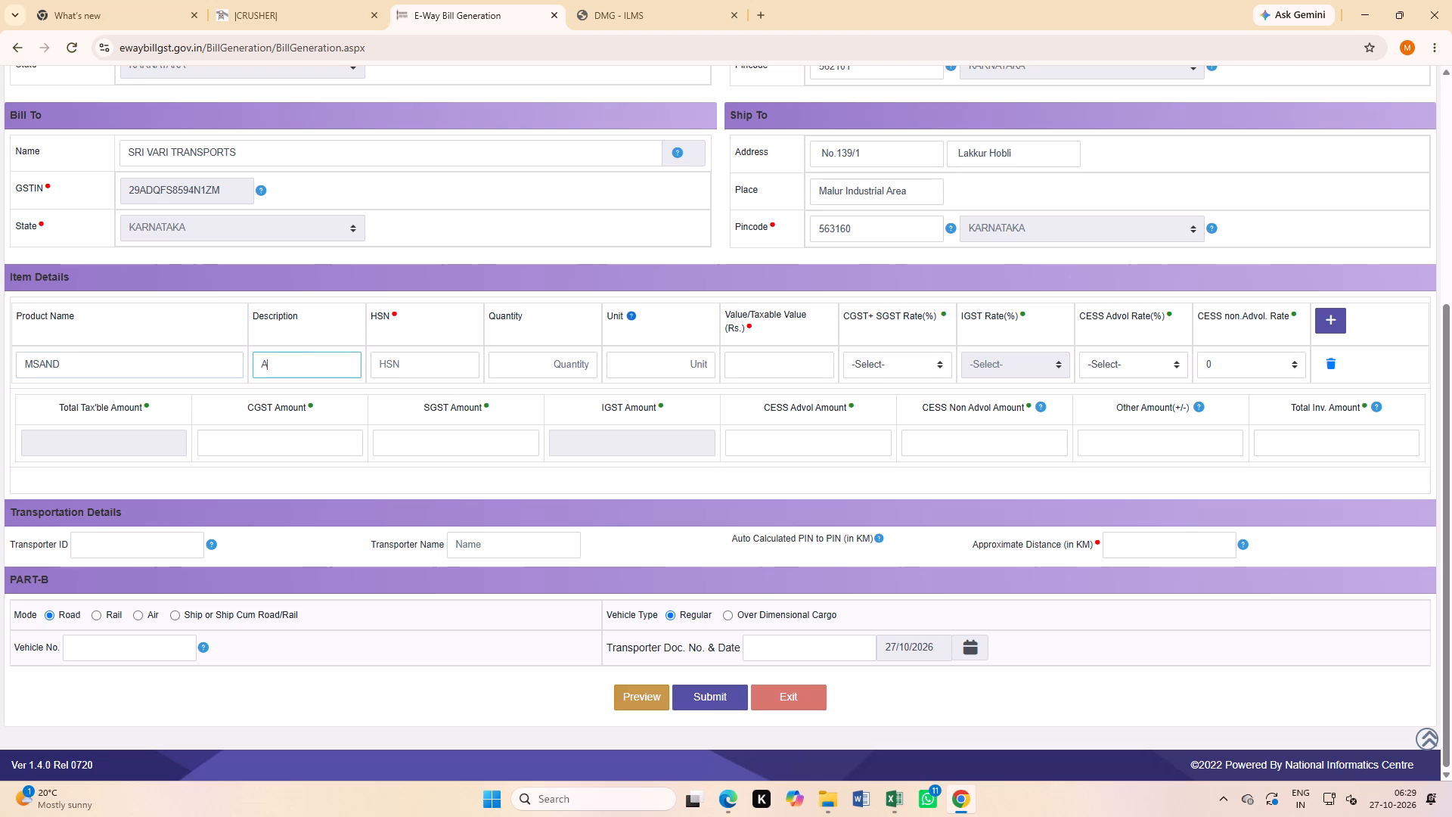
{"action": "type", "text": "GGREGAY"}
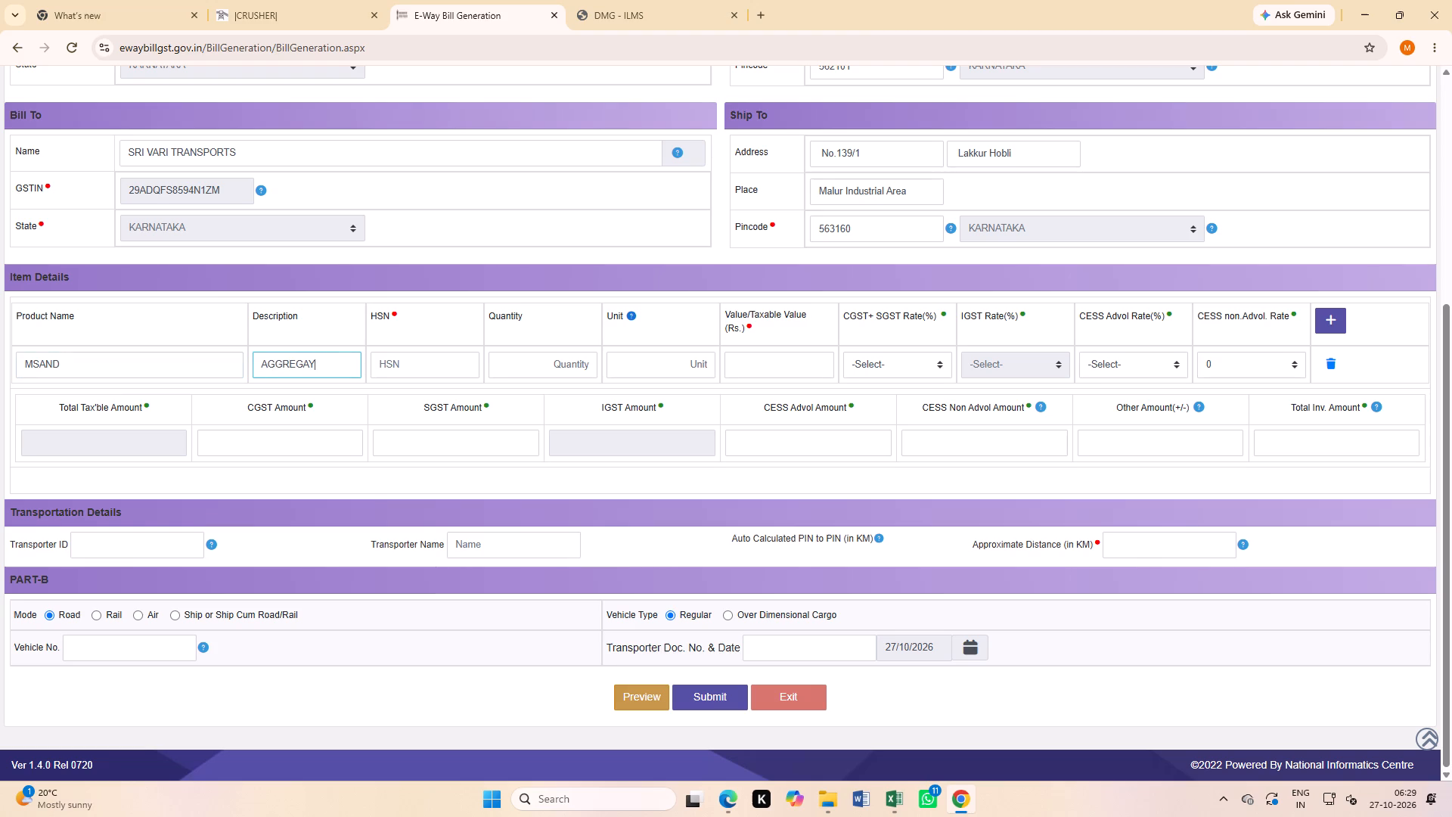
{"action": "key", "text": "BackSpace"}
{"action": "type", "text": "TES"}
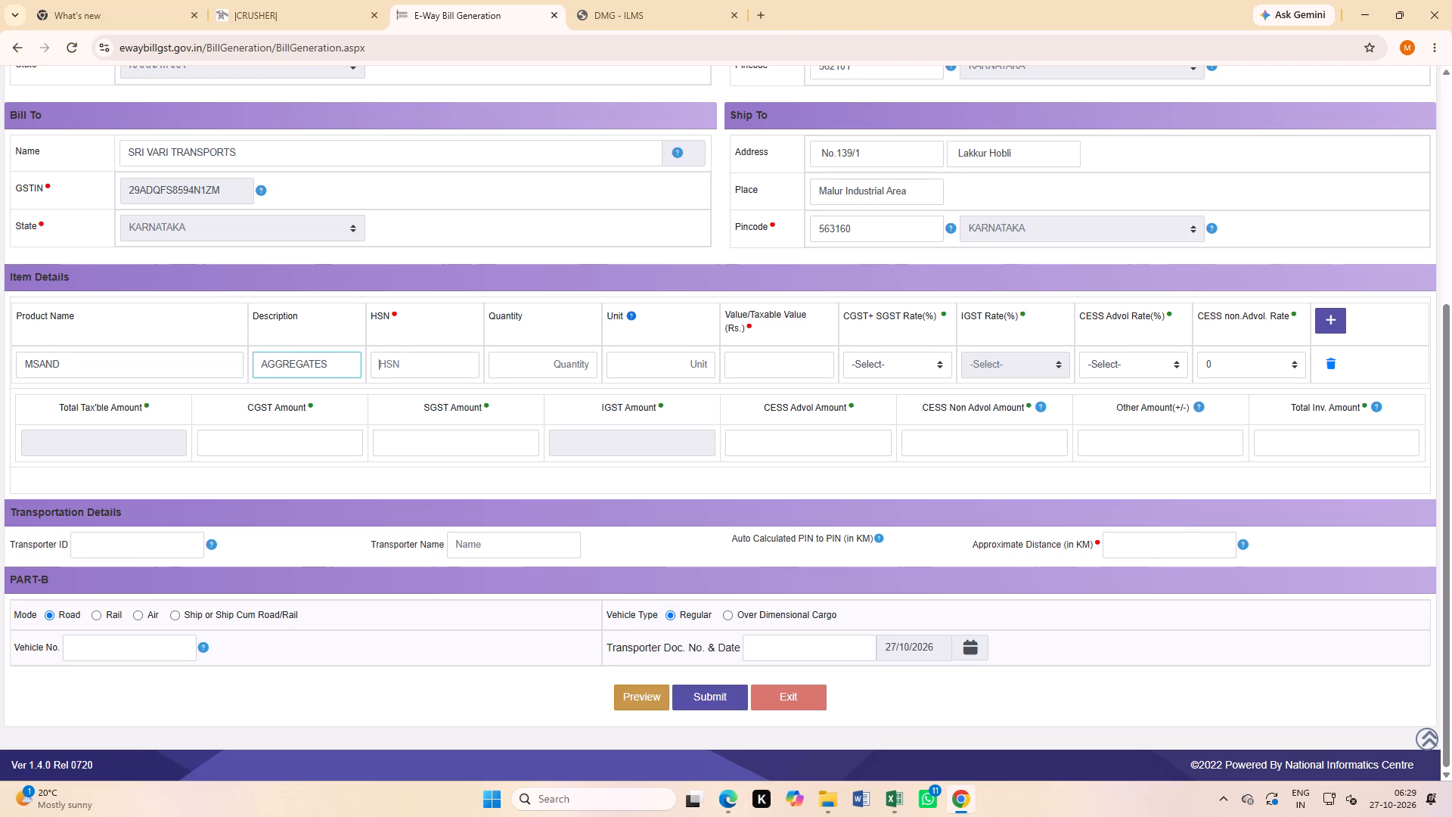
Set the item's HSN to 251710, quantity to 38.11 and unit to TON.
{"action": "left_click", "coordinate": [410, 365]}
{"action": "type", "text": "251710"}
{"action": "left_click", "coordinate": [513, 363]}
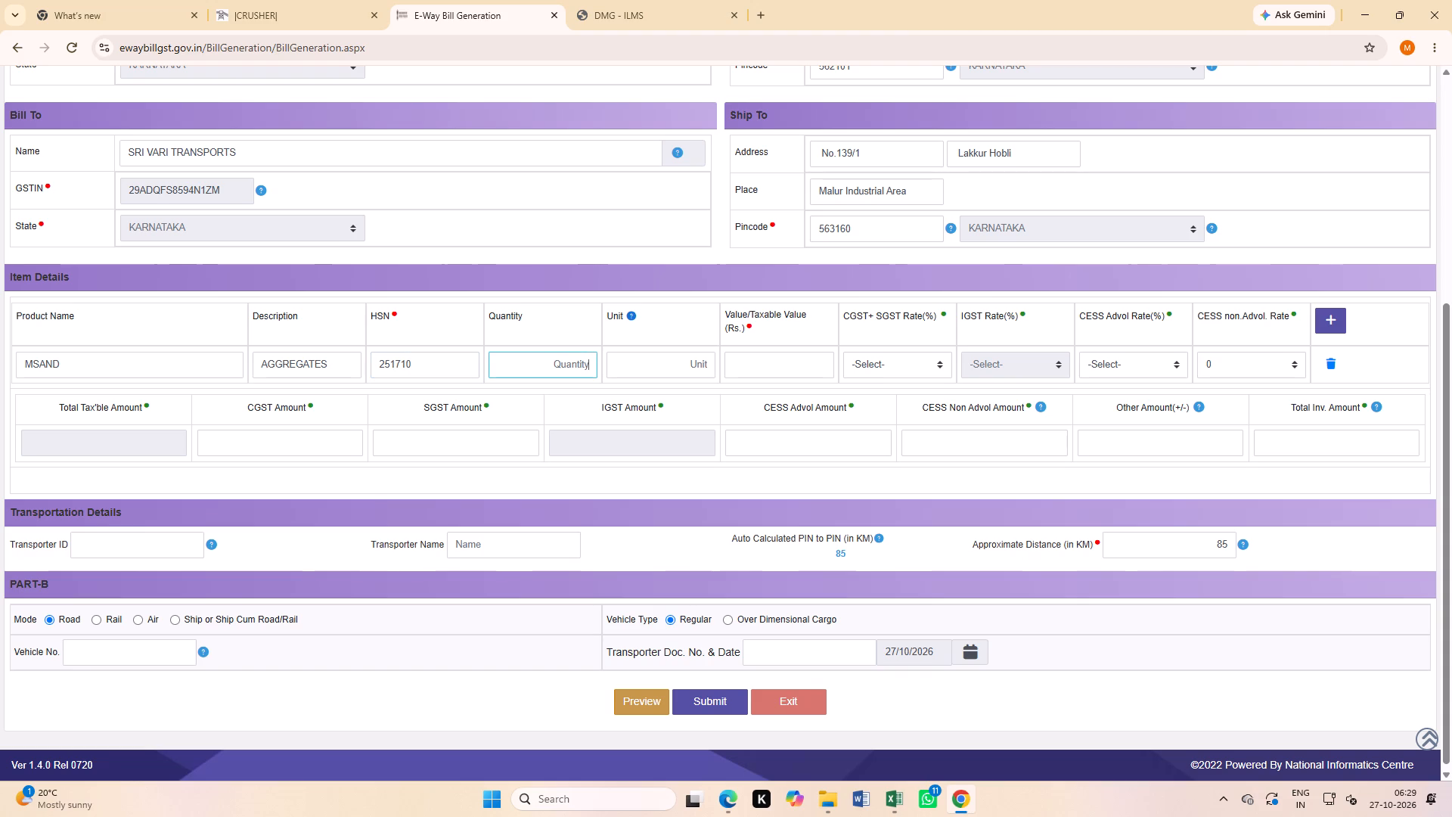
{"action": "type", "text": "38.11"}
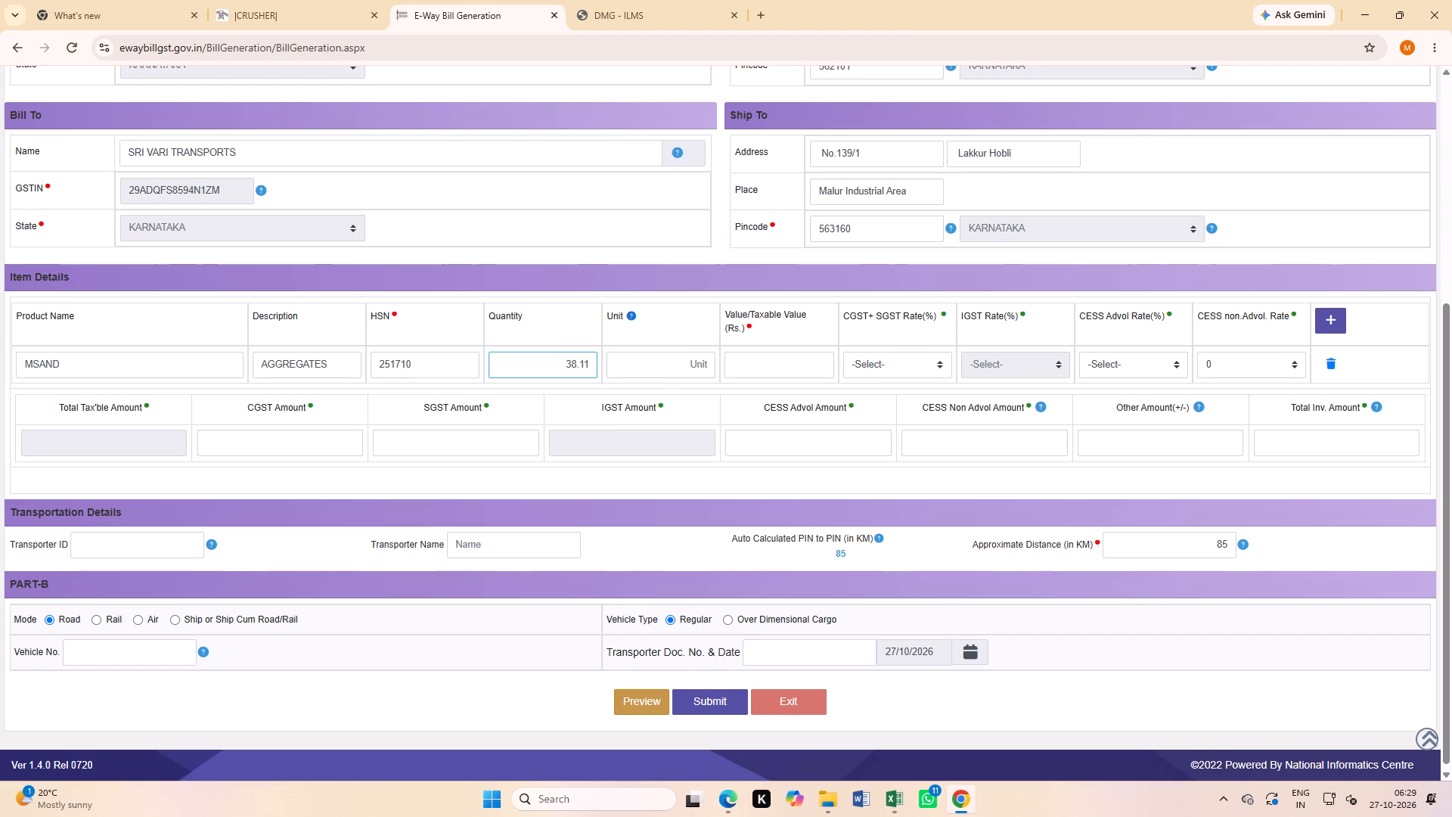
{"action": "left_click", "coordinate": [660, 366]}
{"action": "key", "text": "t"}
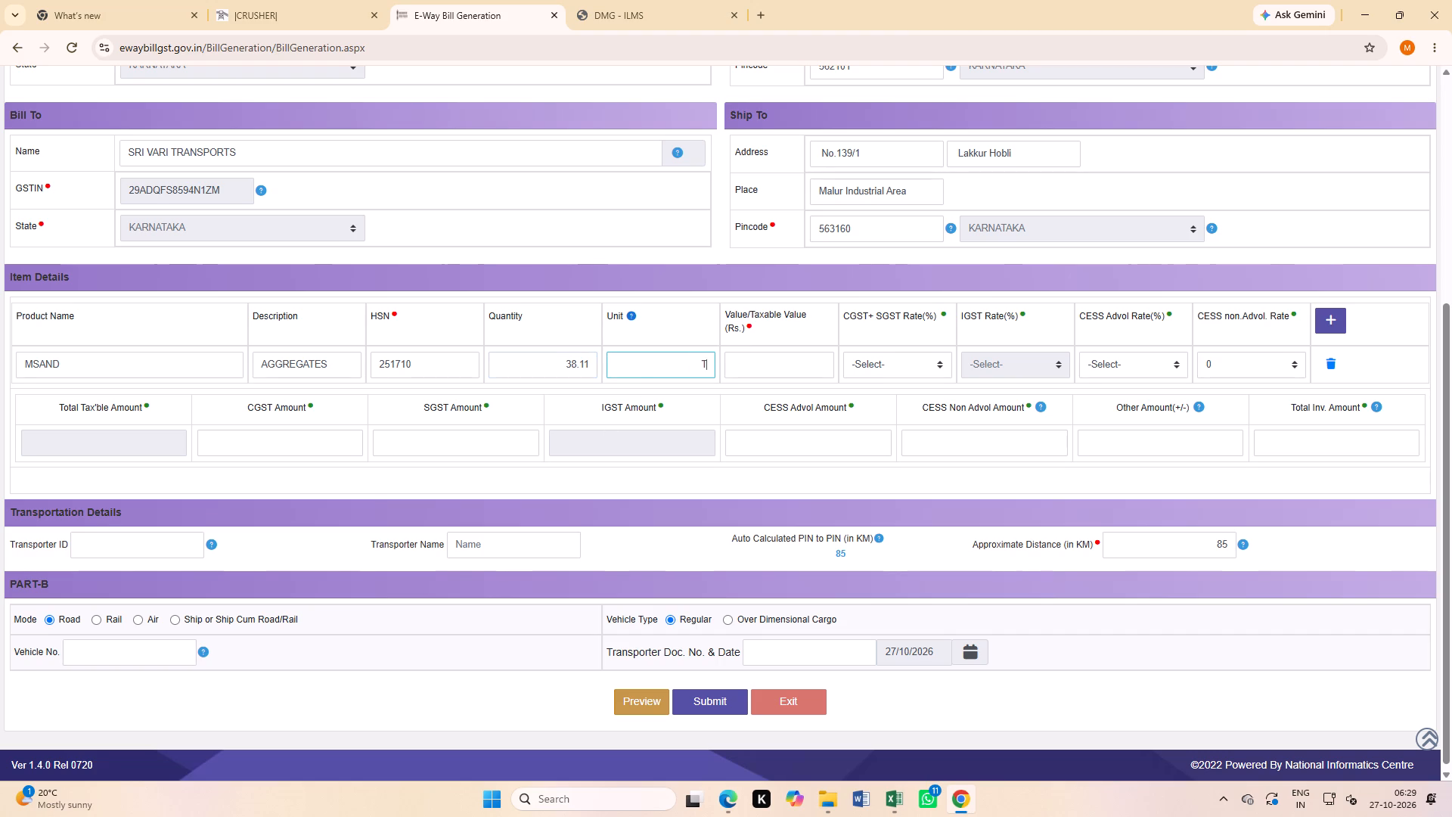
{"action": "type", "text": "ON"}
Copy the amount 28582.50 from the delivery challan of DC 6483 in JCRUSHER into the e-way bill item's taxable value.
{"action": "left_click", "coordinate": [734, 365]}
{"action": "left_click", "coordinate": [306, 5]}
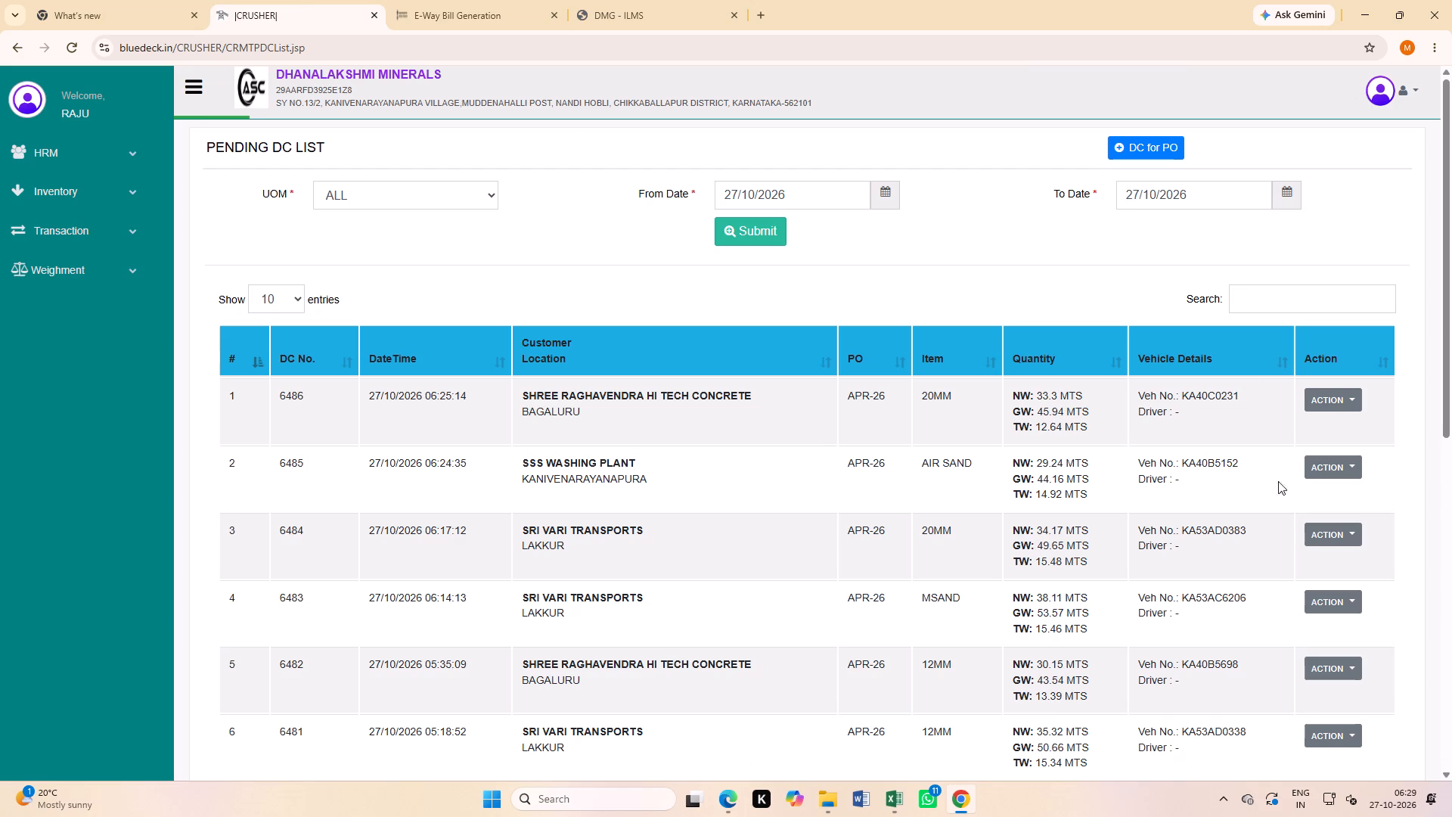
{"action": "left_click", "coordinate": [1331, 605]}
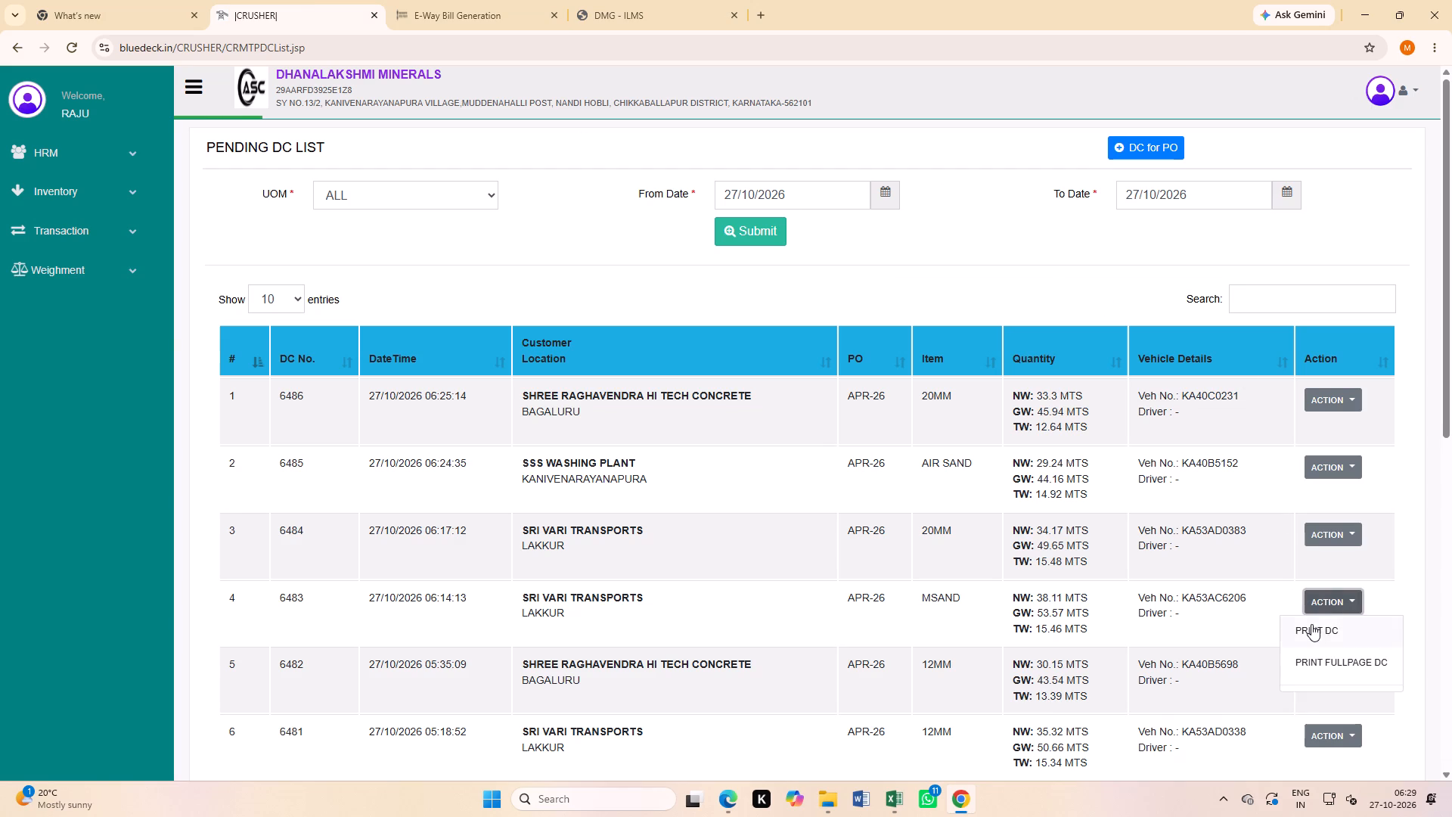
{"action": "left_click", "coordinate": [1311, 624]}
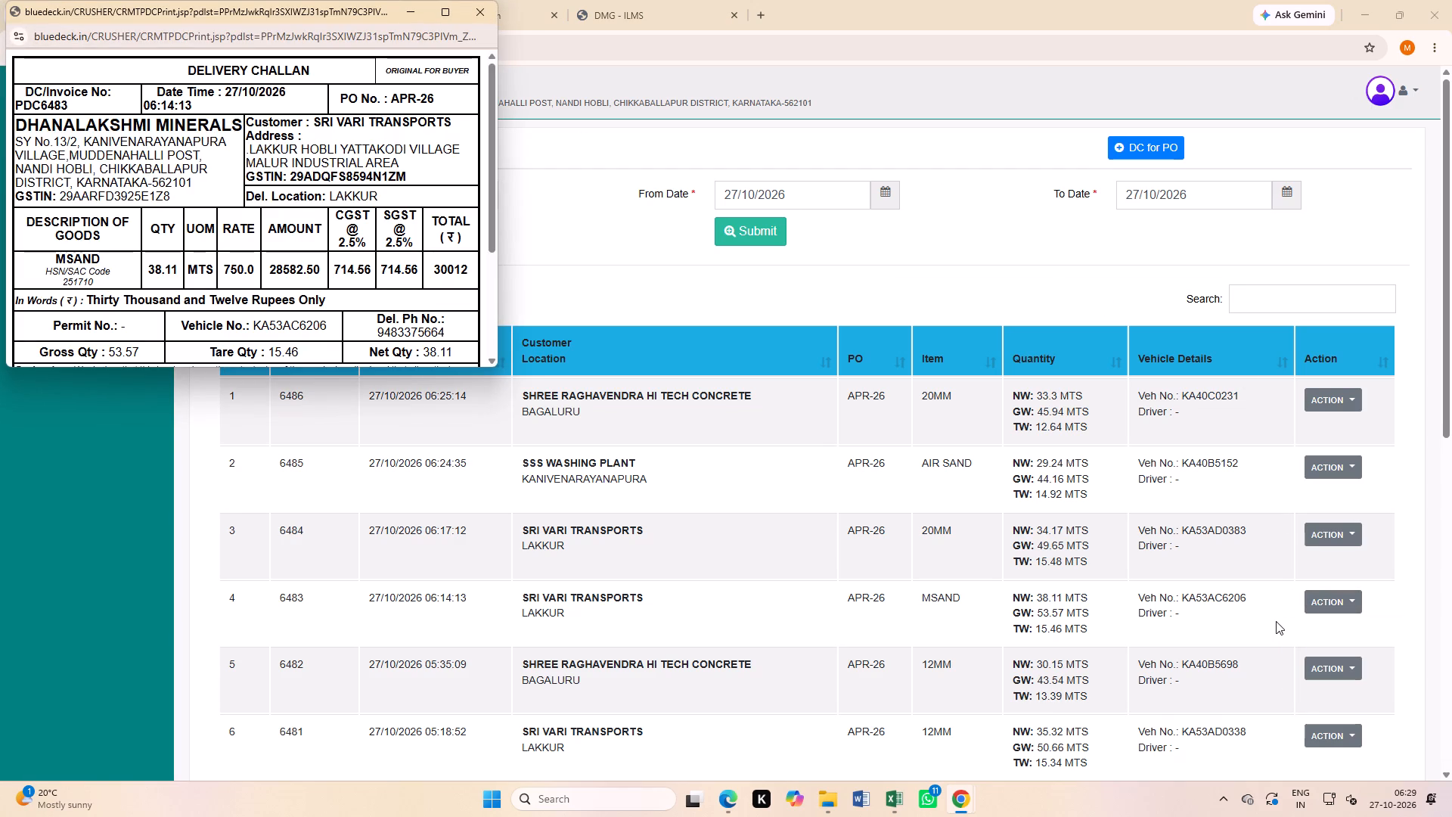
{"action": "double_click", "coordinate": [292, 264]}
{"action": "key", "text": "ctrl+c"}
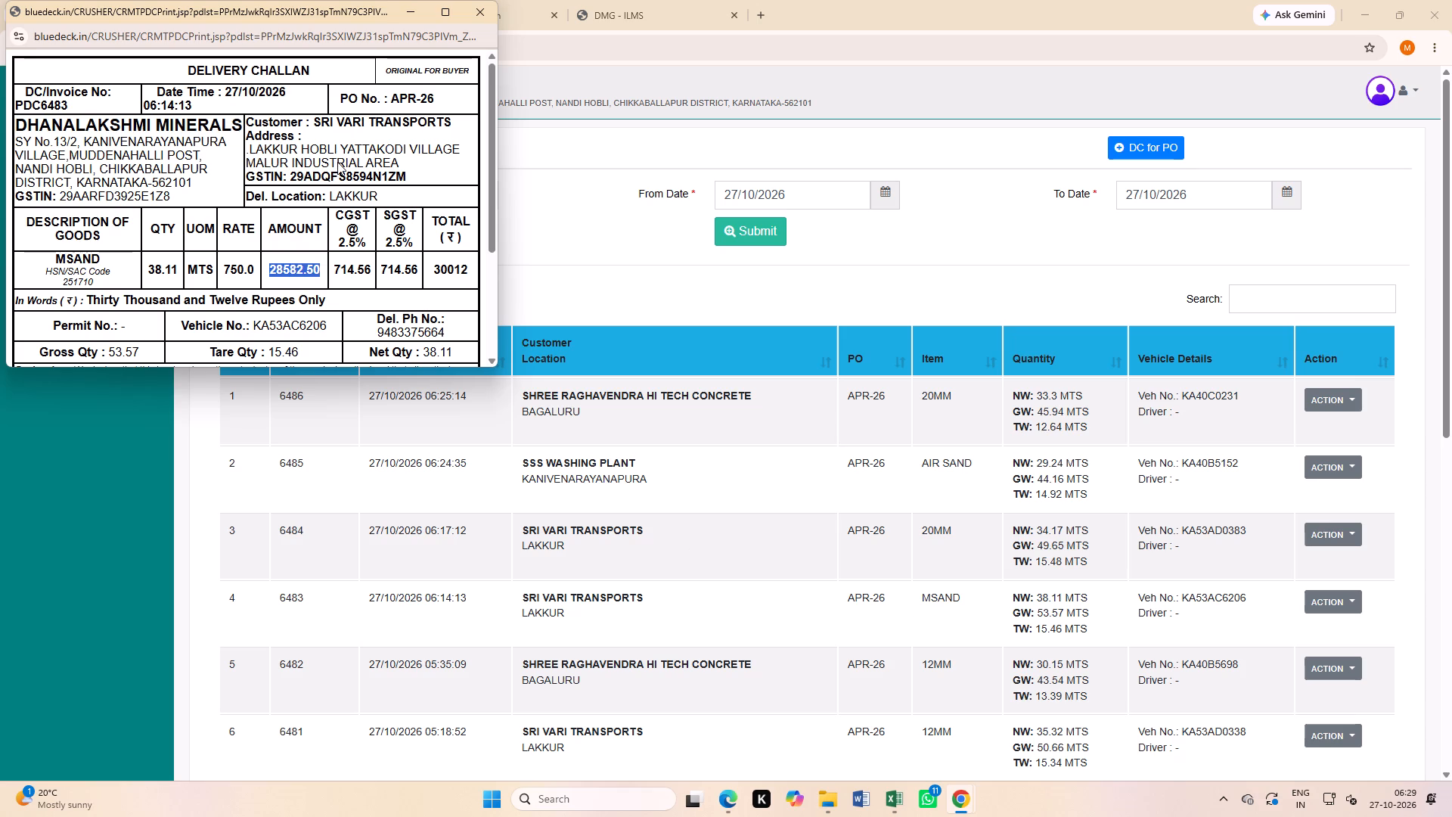
{"action": "left_click", "coordinate": [479, 10]}
{"action": "left_click", "coordinate": [469, 16]}
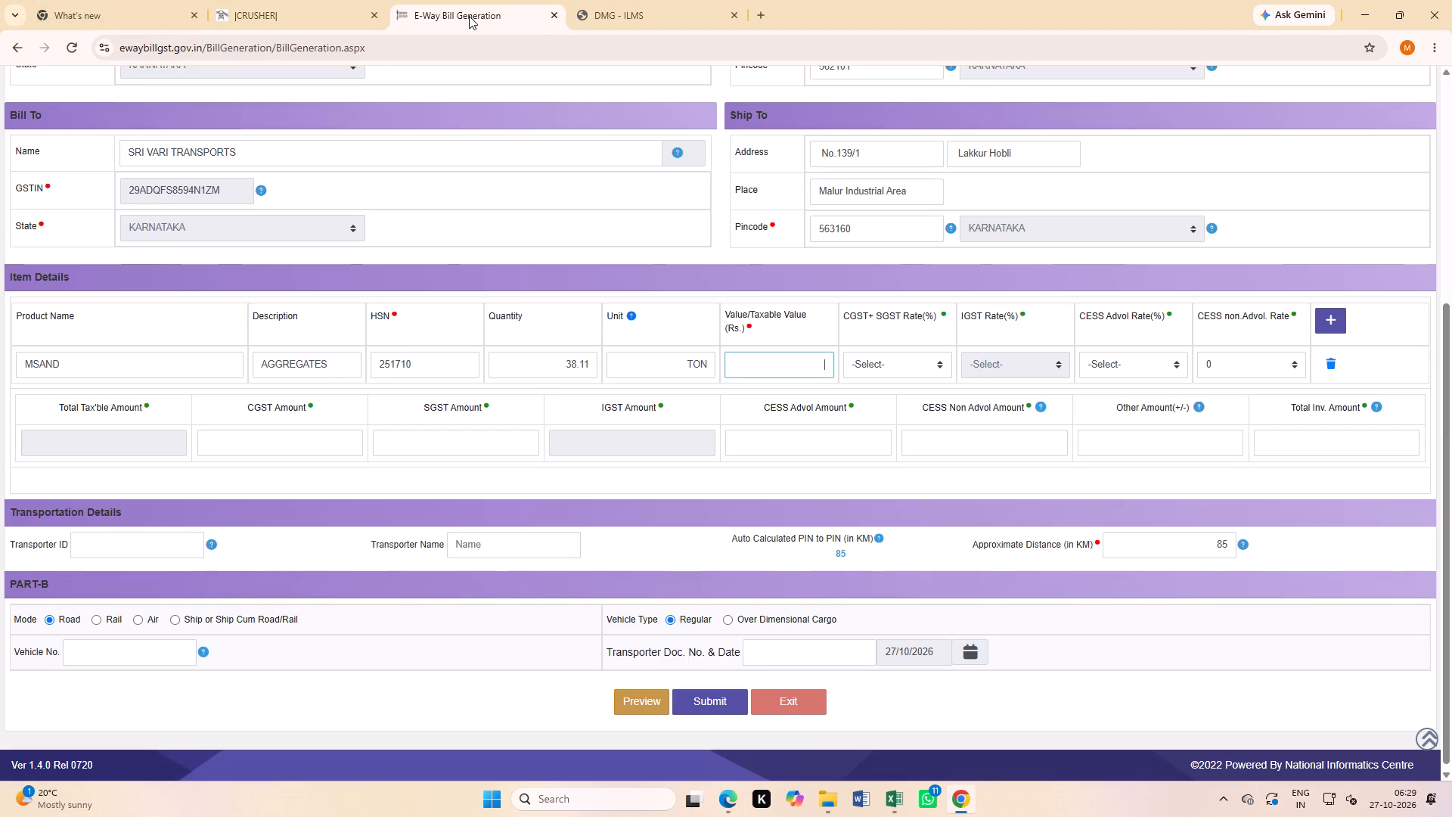
{"action": "key", "text": "ctrl+v"}
Set the item's CGST + SGST rate to 2.500 + 2.500.
{"action": "left_click", "coordinate": [901, 359]}
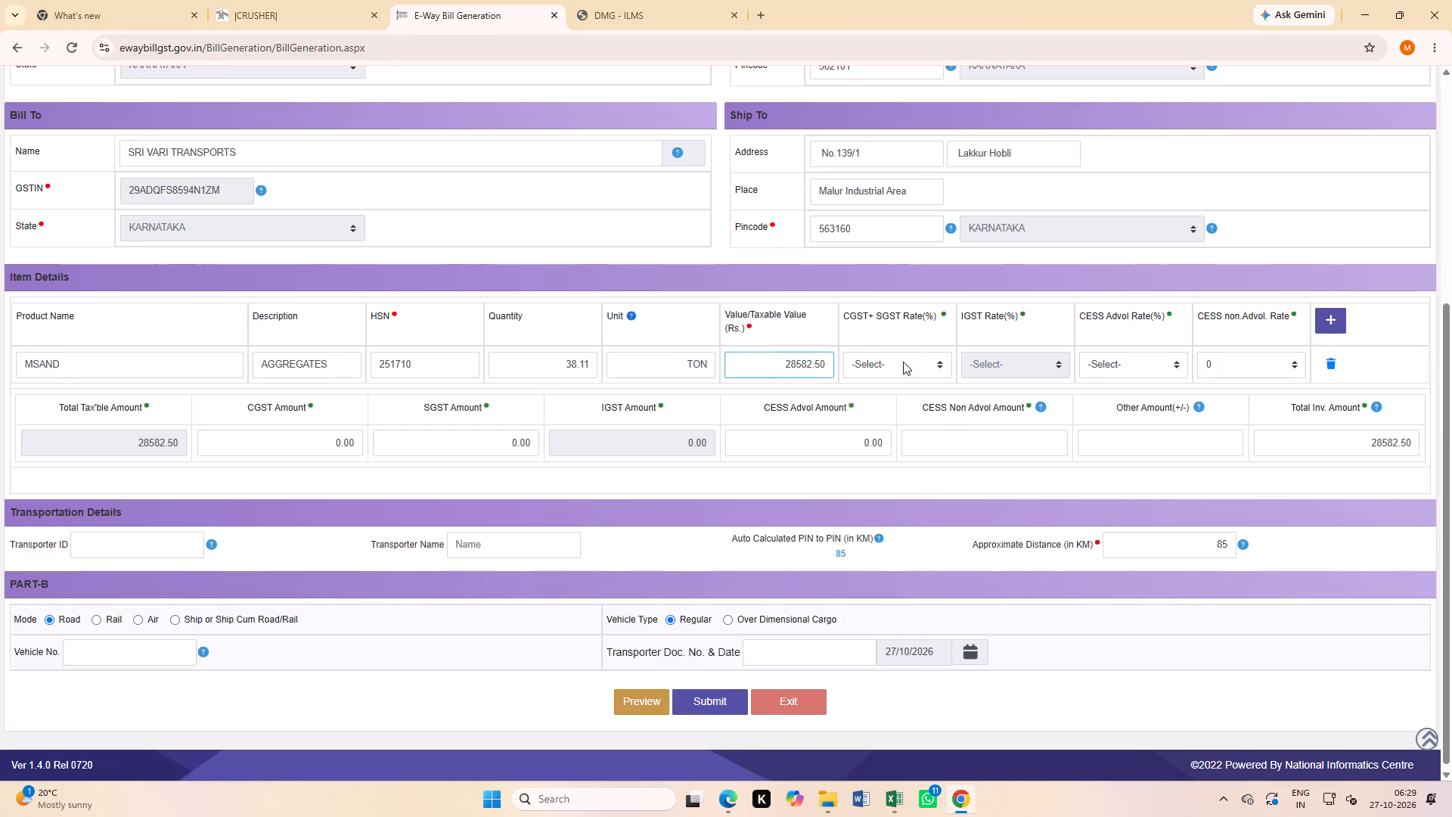
{"action": "left_click", "coordinate": [907, 510]}
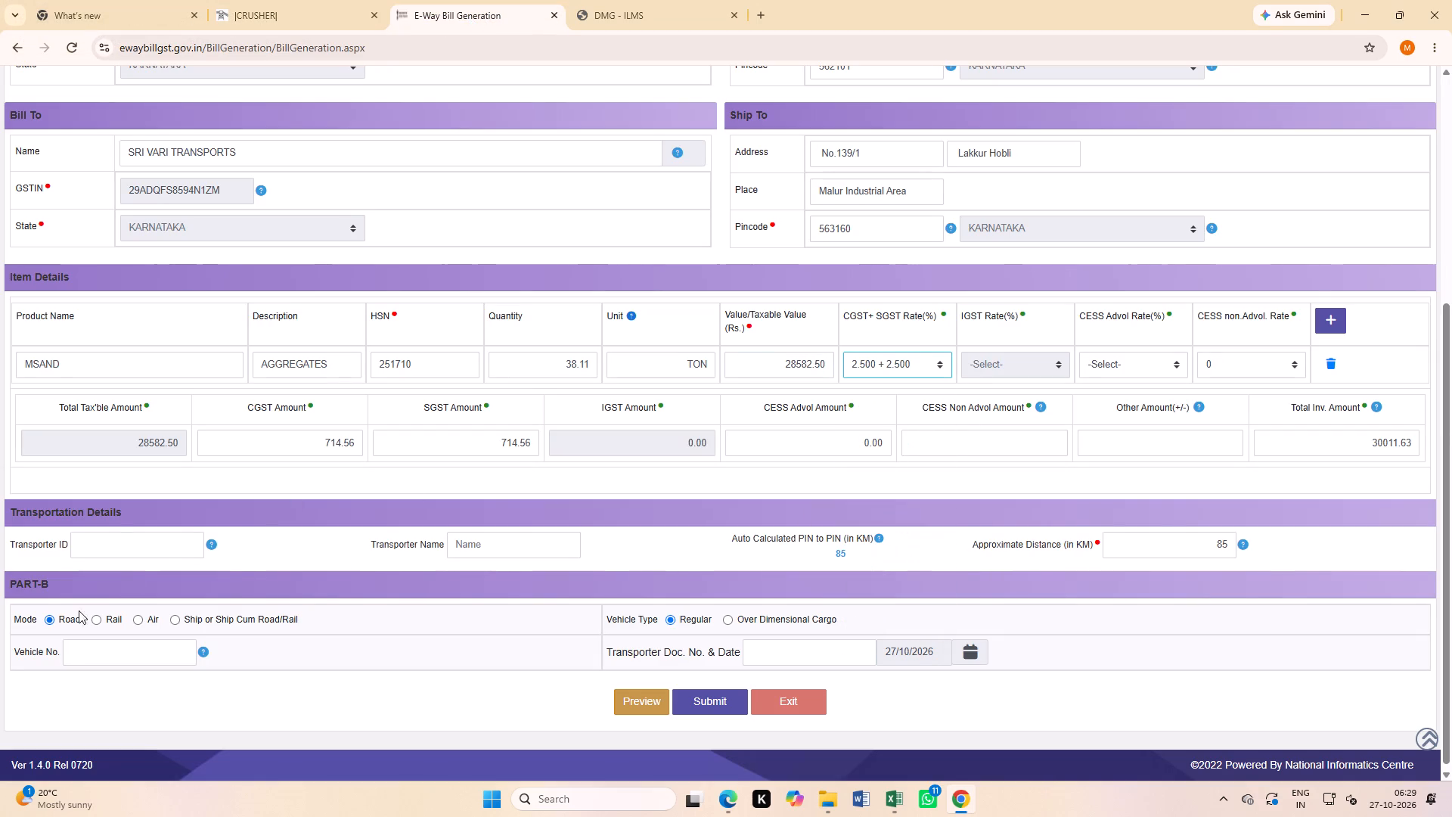
{"action": "left_click", "coordinate": [114, 654]}
{"action": "left_click", "coordinate": [330, 3]}
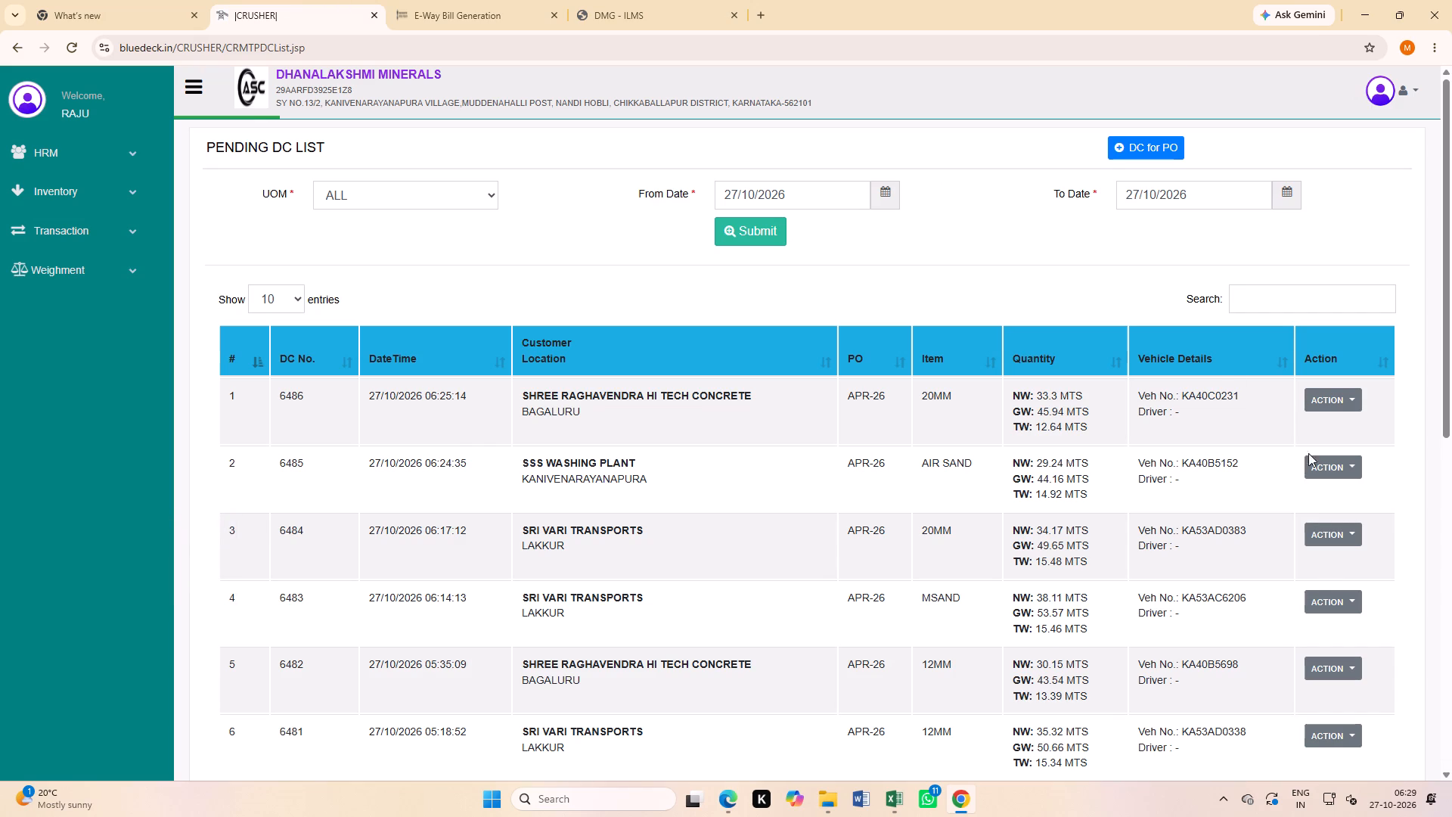
{"action": "left_click", "coordinate": [1321, 607]}
{"action": "left_click", "coordinate": [1320, 628]}
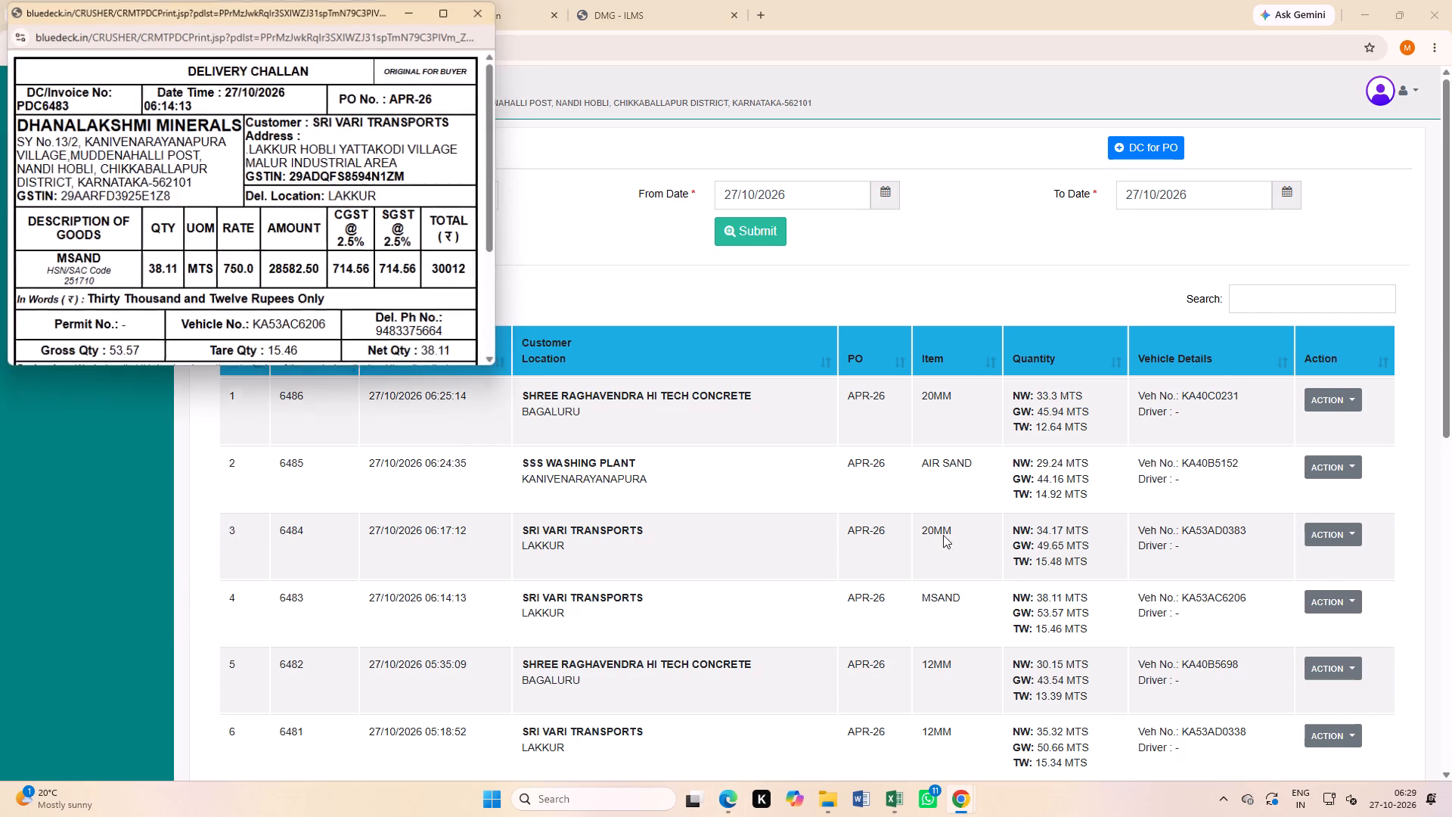
{"action": "double_click", "coordinate": [299, 327]}
{"action": "key", "text": "ctrl+c"}
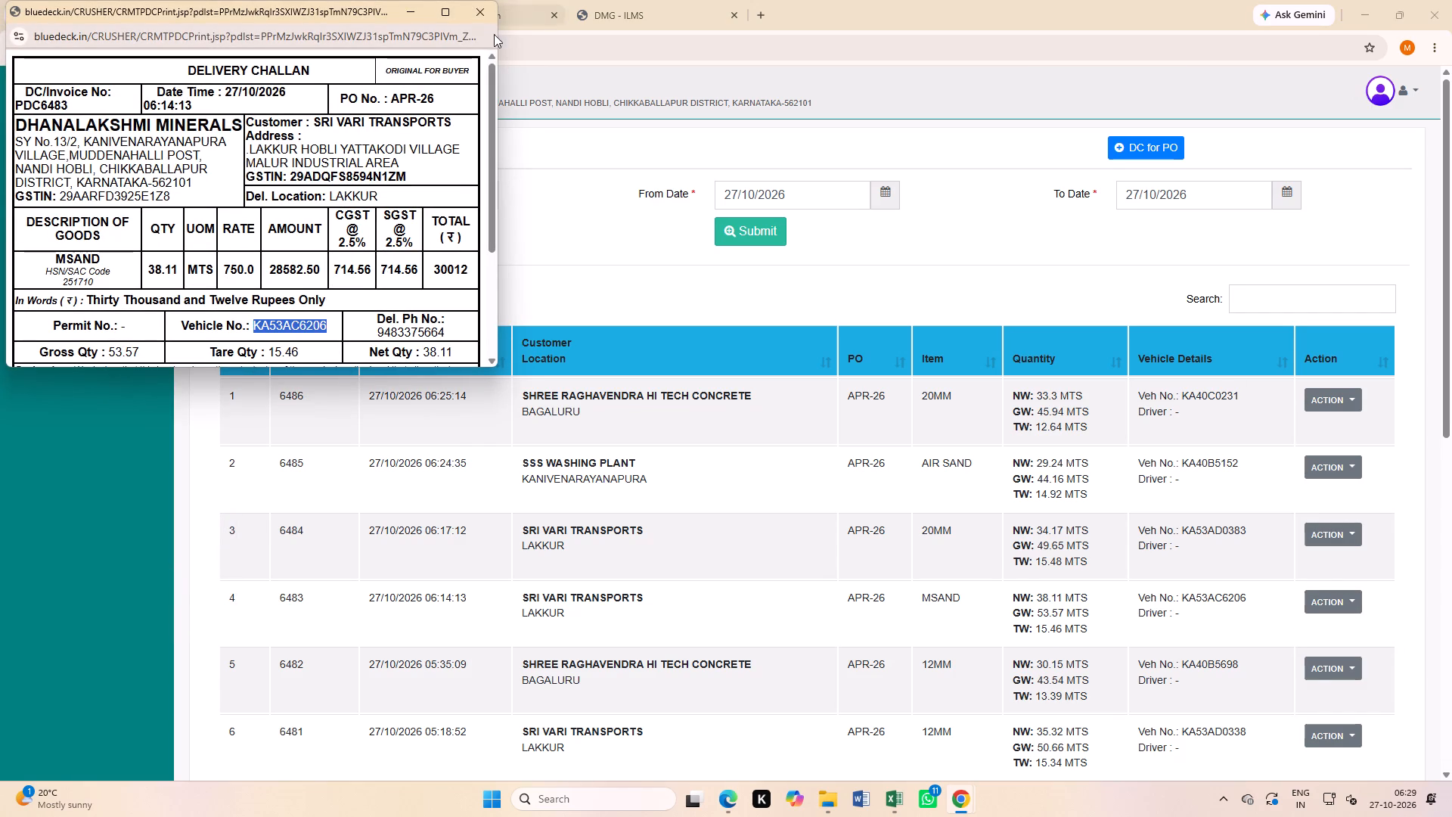
{"action": "double_click", "coordinate": [483, 22]}
{"action": "key", "text": "ctrl+v"}
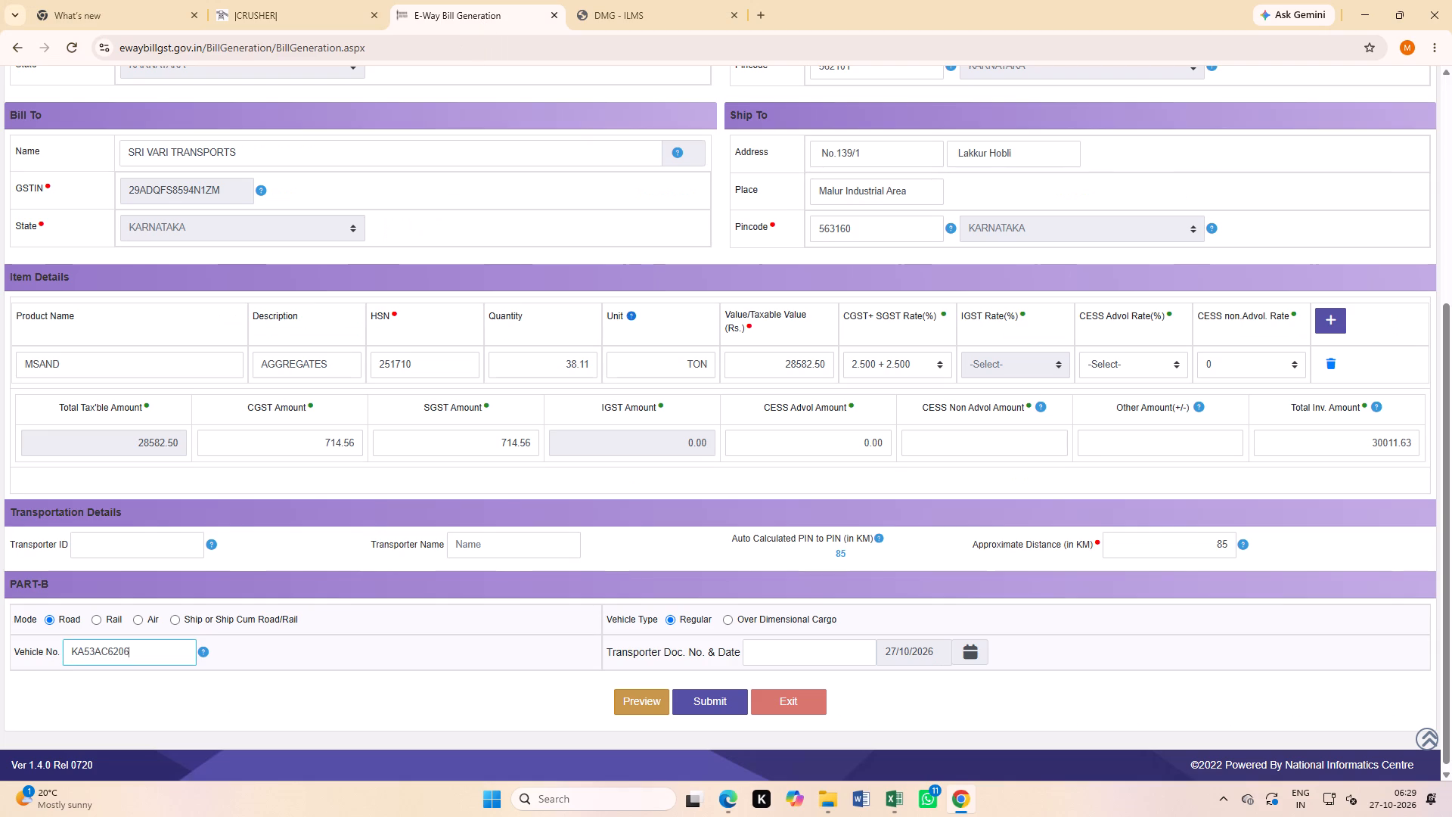
Submit the completed e-way bill form and agree to continue with its generation.
{"action": "scroll", "coordinate": [446, 505], "scroll_direction": "down", "scroll_amount": 1}
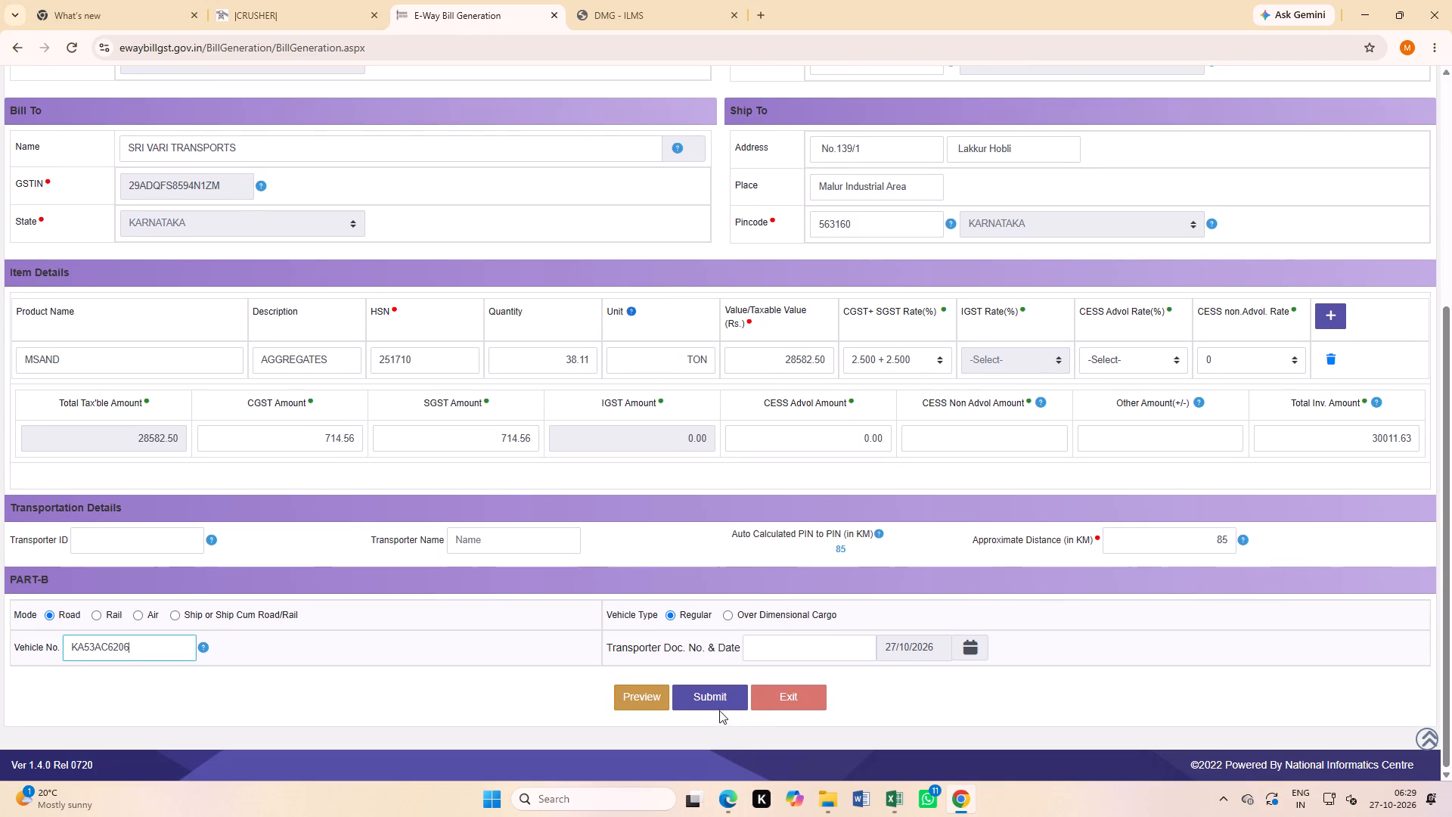
{"action": "left_click", "coordinate": [718, 707]}
{"action": "left_click", "coordinate": [789, 148]}
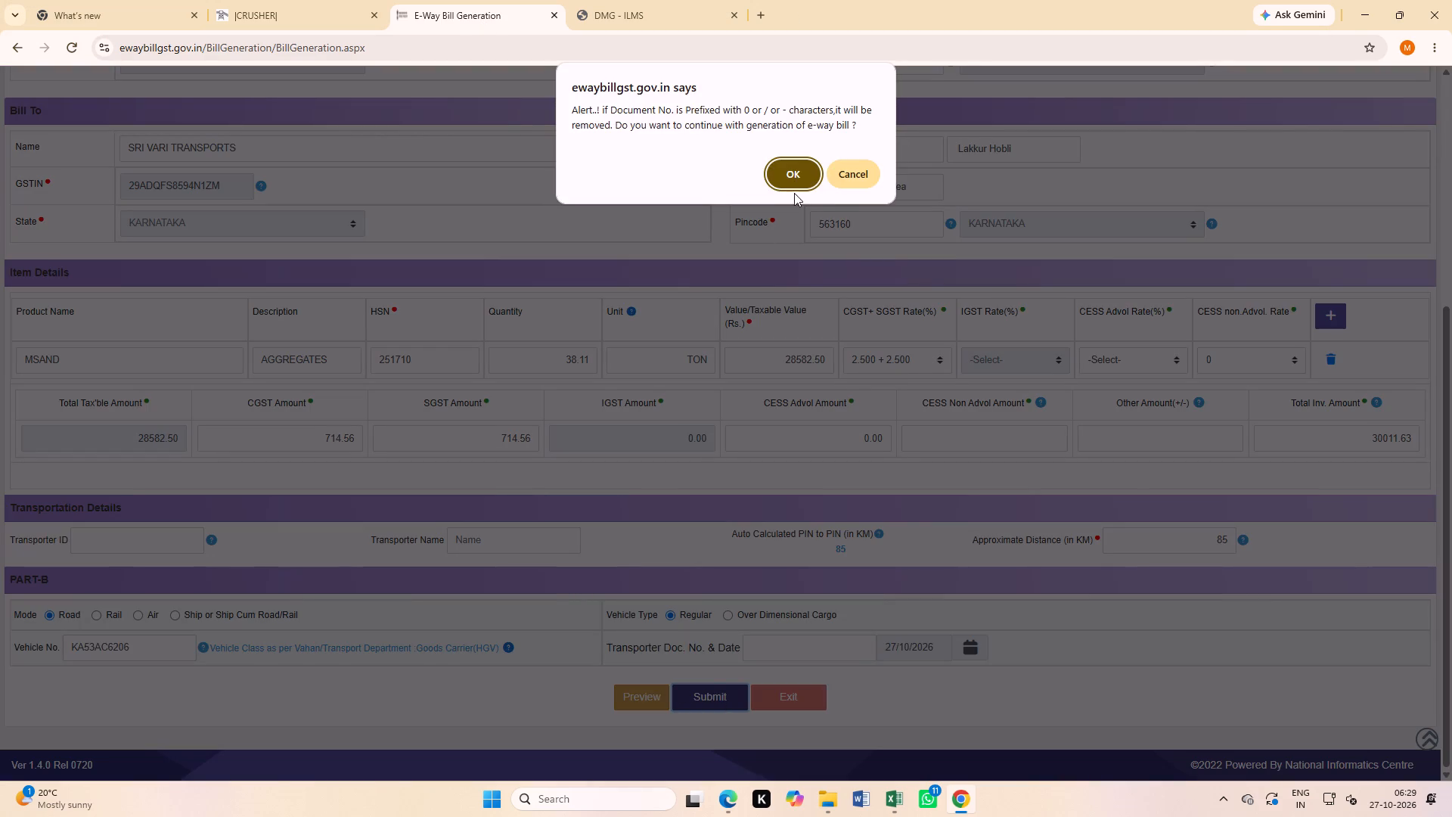
{"action": "left_click", "coordinate": [793, 176]}
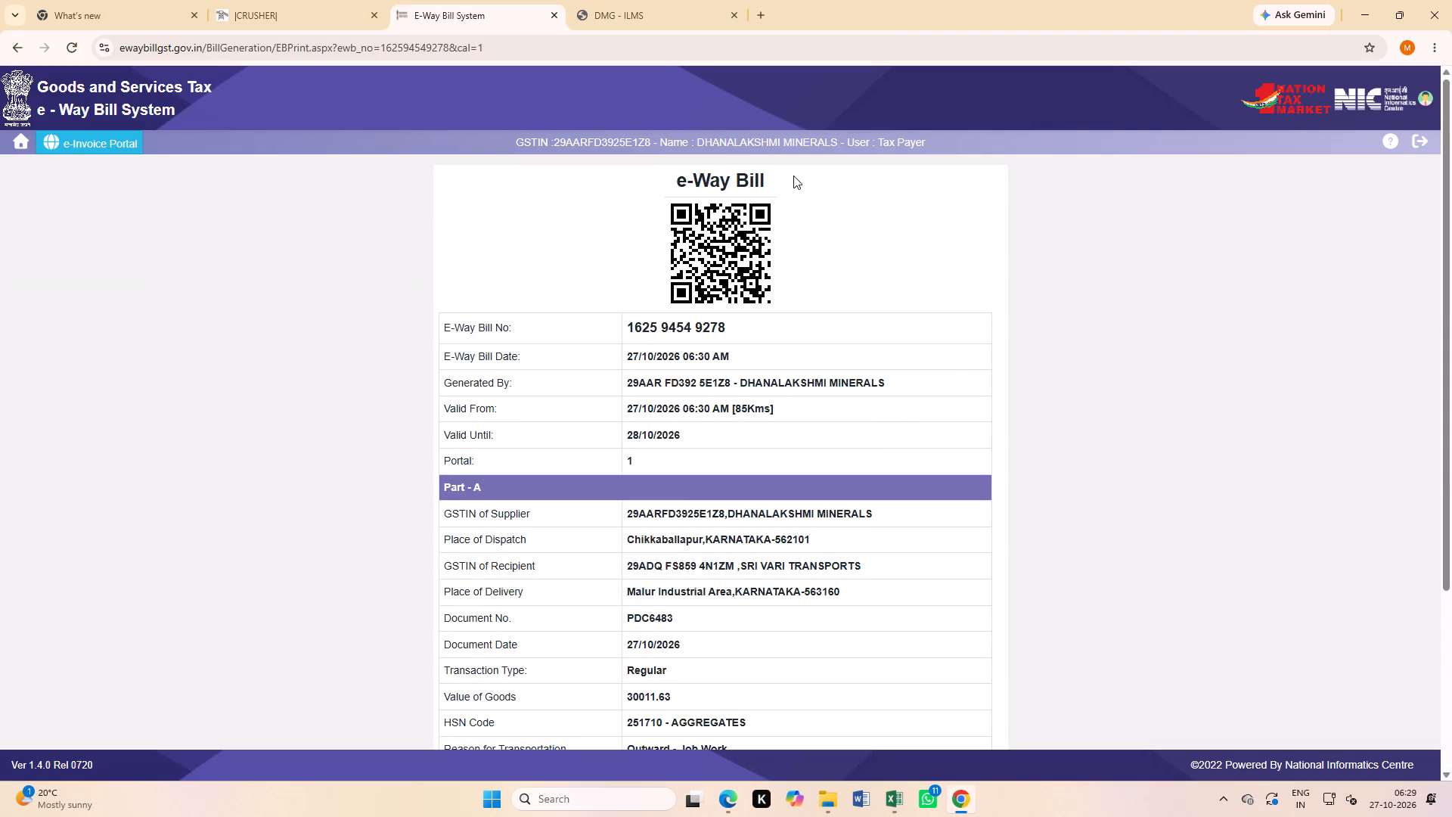
Print the detailed version of the generated e-way bill in portrait layout.
{"action": "scroll", "coordinate": [786, 222], "scroll_direction": "down", "scroll_amount": 2}
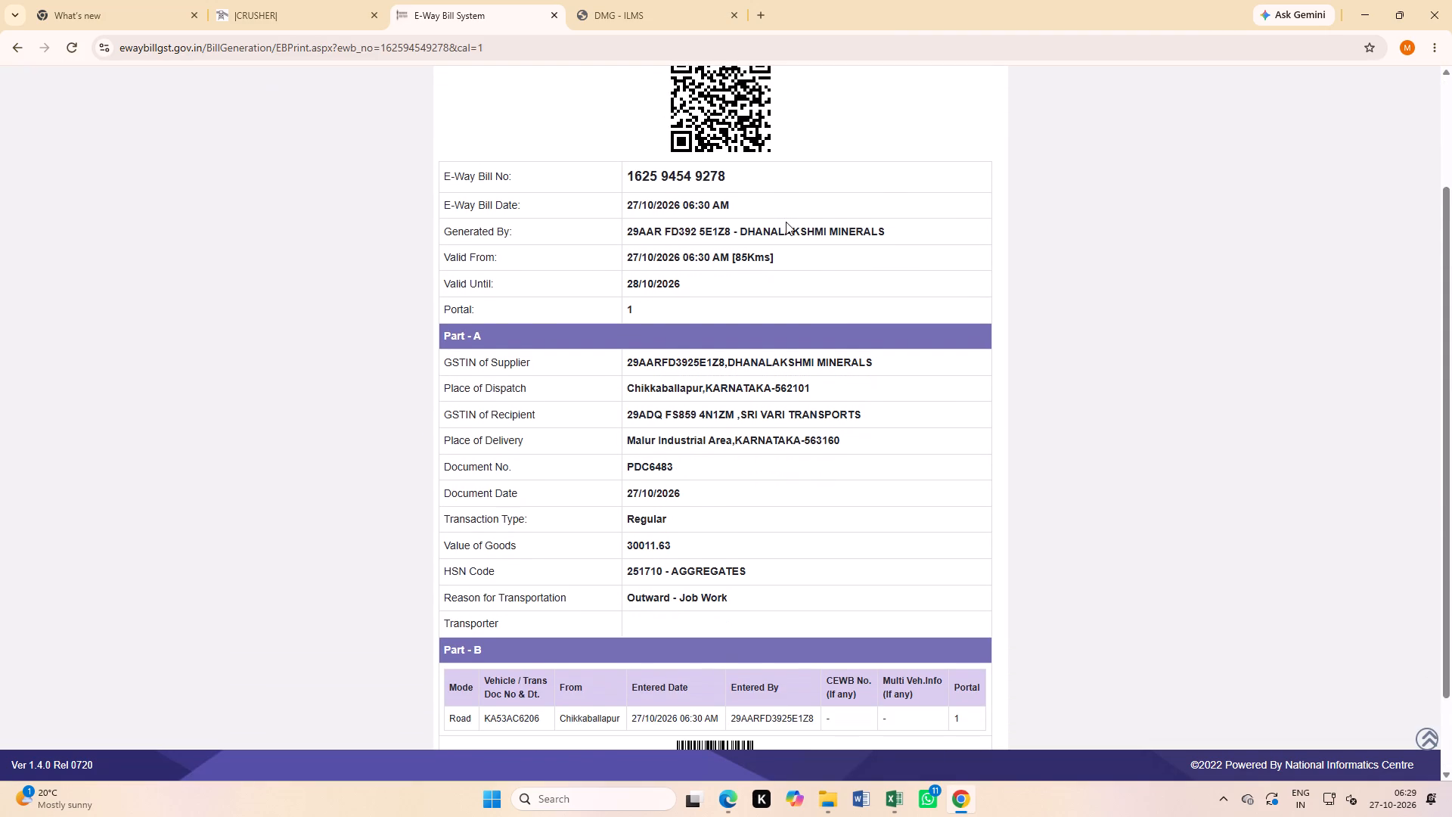
{"action": "scroll", "coordinate": [786, 222], "scroll_direction": "down", "scroll_amount": 1}
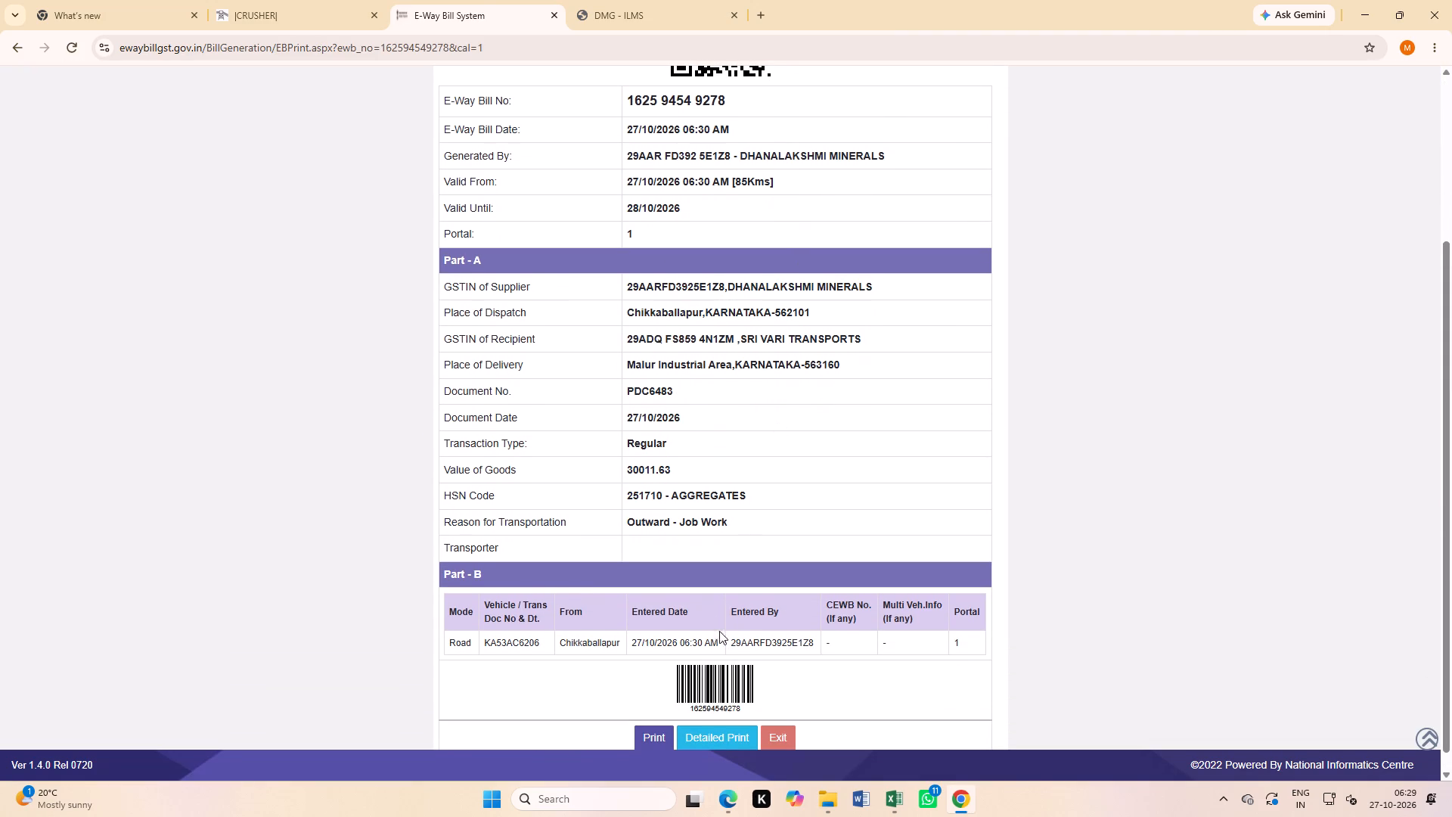
{"action": "left_click", "coordinate": [718, 735]}
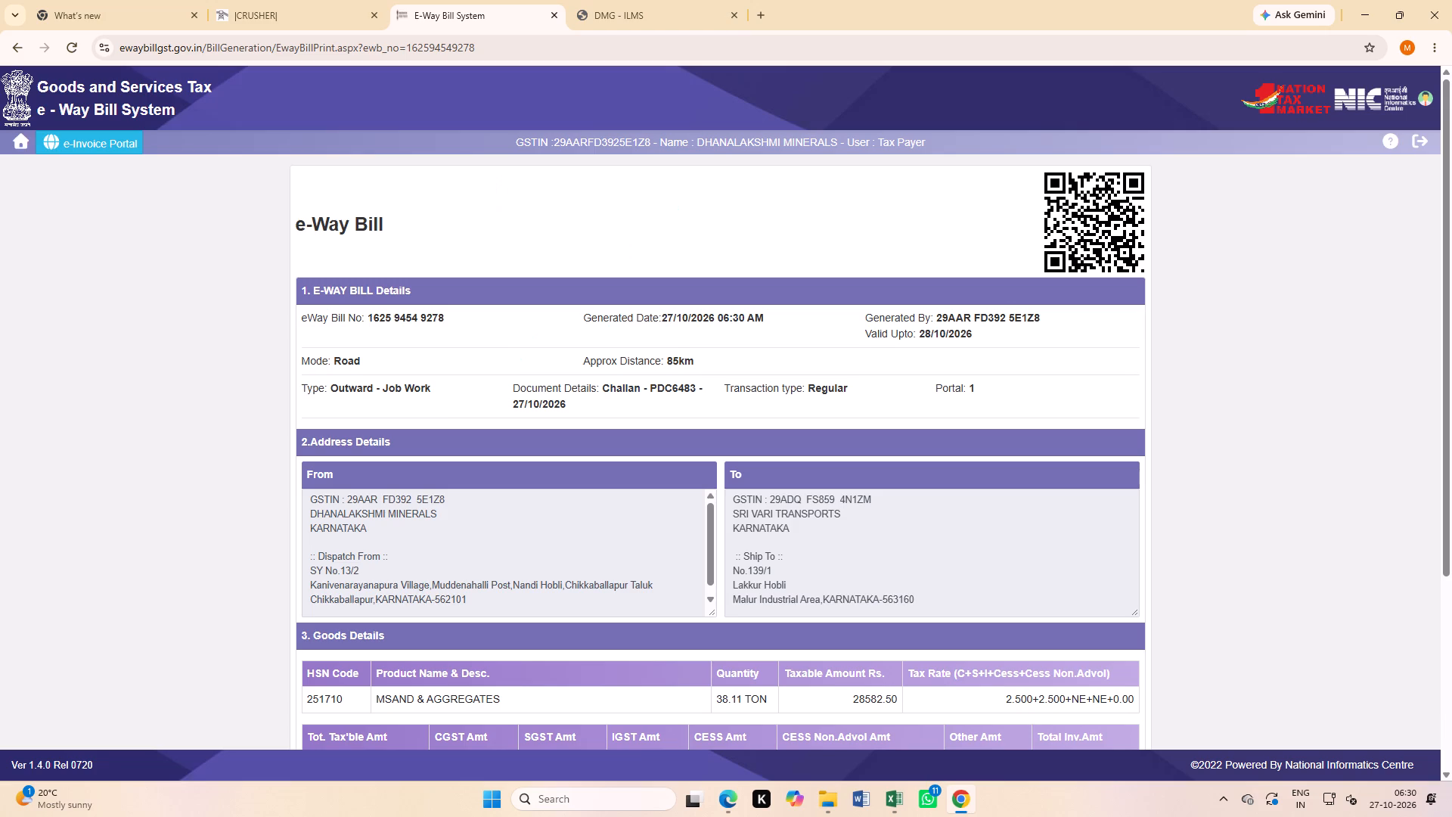
{"action": "scroll", "coordinate": [719, 652], "scroll_direction": "down", "scroll_amount": 7}
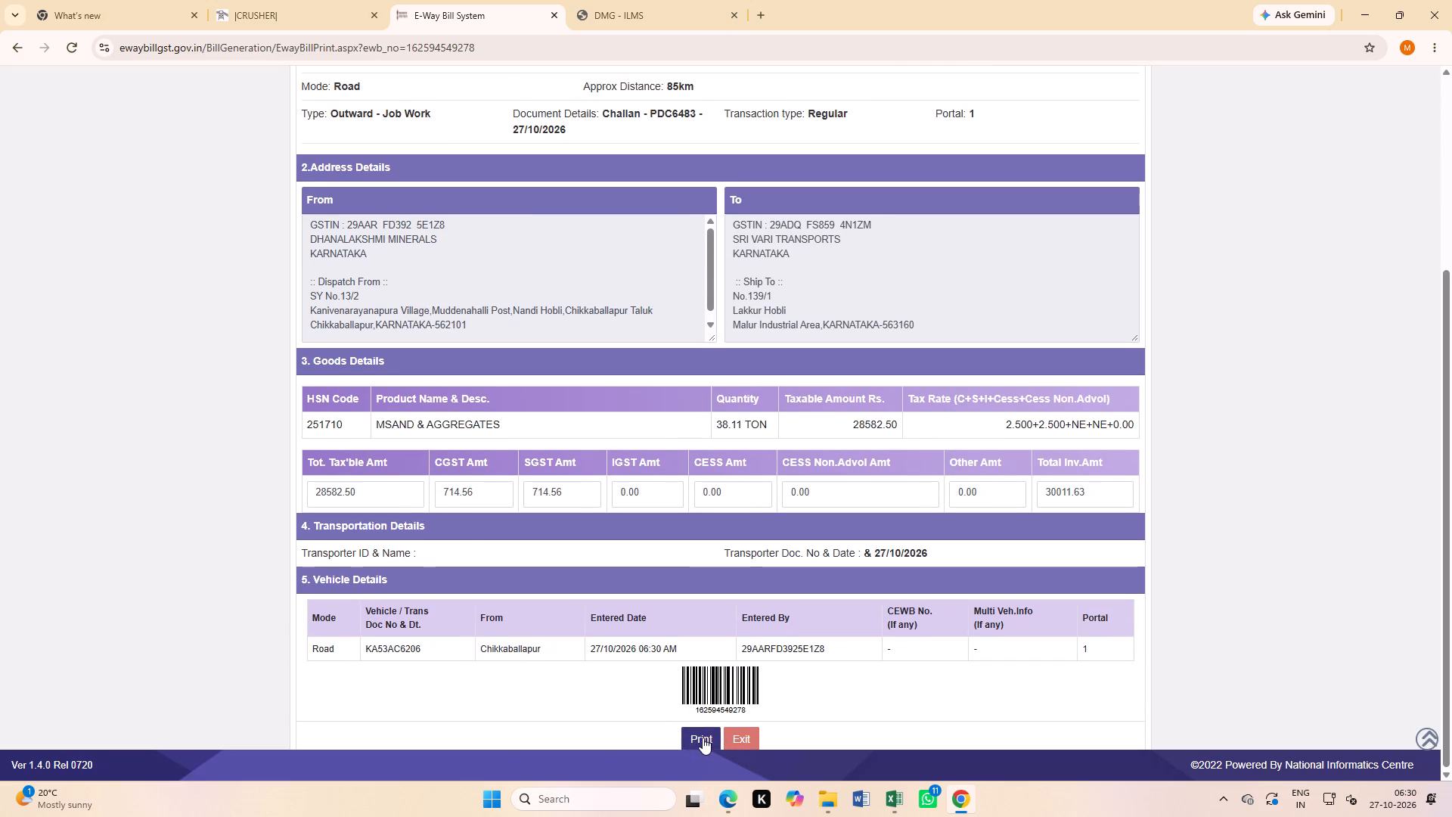
{"action": "left_click", "coordinate": [703, 736]}
{"action": "left_click", "coordinate": [1087, 286]}
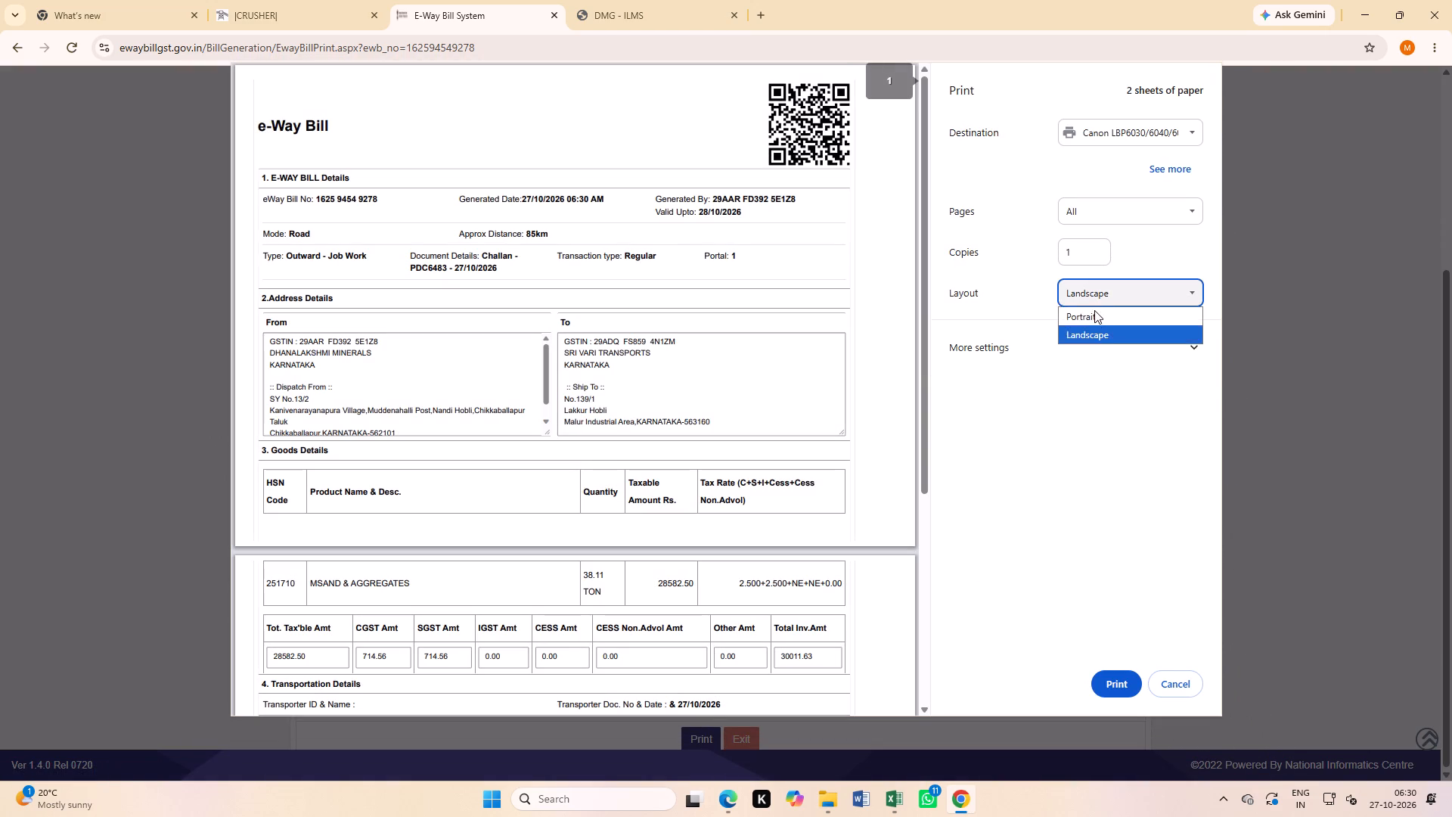
{"action": "left_click", "coordinate": [1094, 315]}
{"action": "left_click", "coordinate": [1112, 679]}
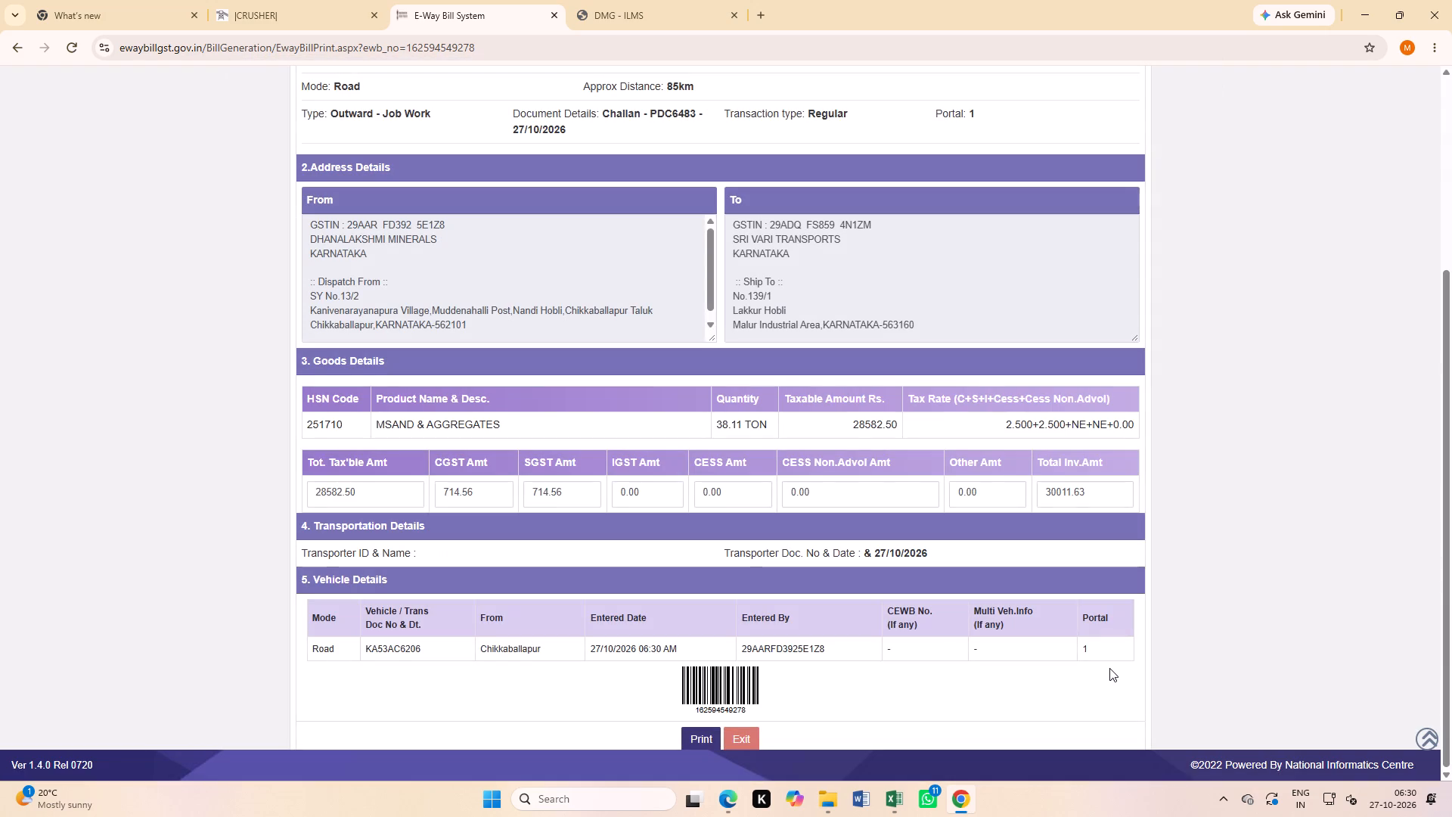
Switch to the JCRUSHER site and expand its Weighment section.
{"action": "scroll", "coordinate": [423, 434], "scroll_direction": "up", "scroll_amount": 6}
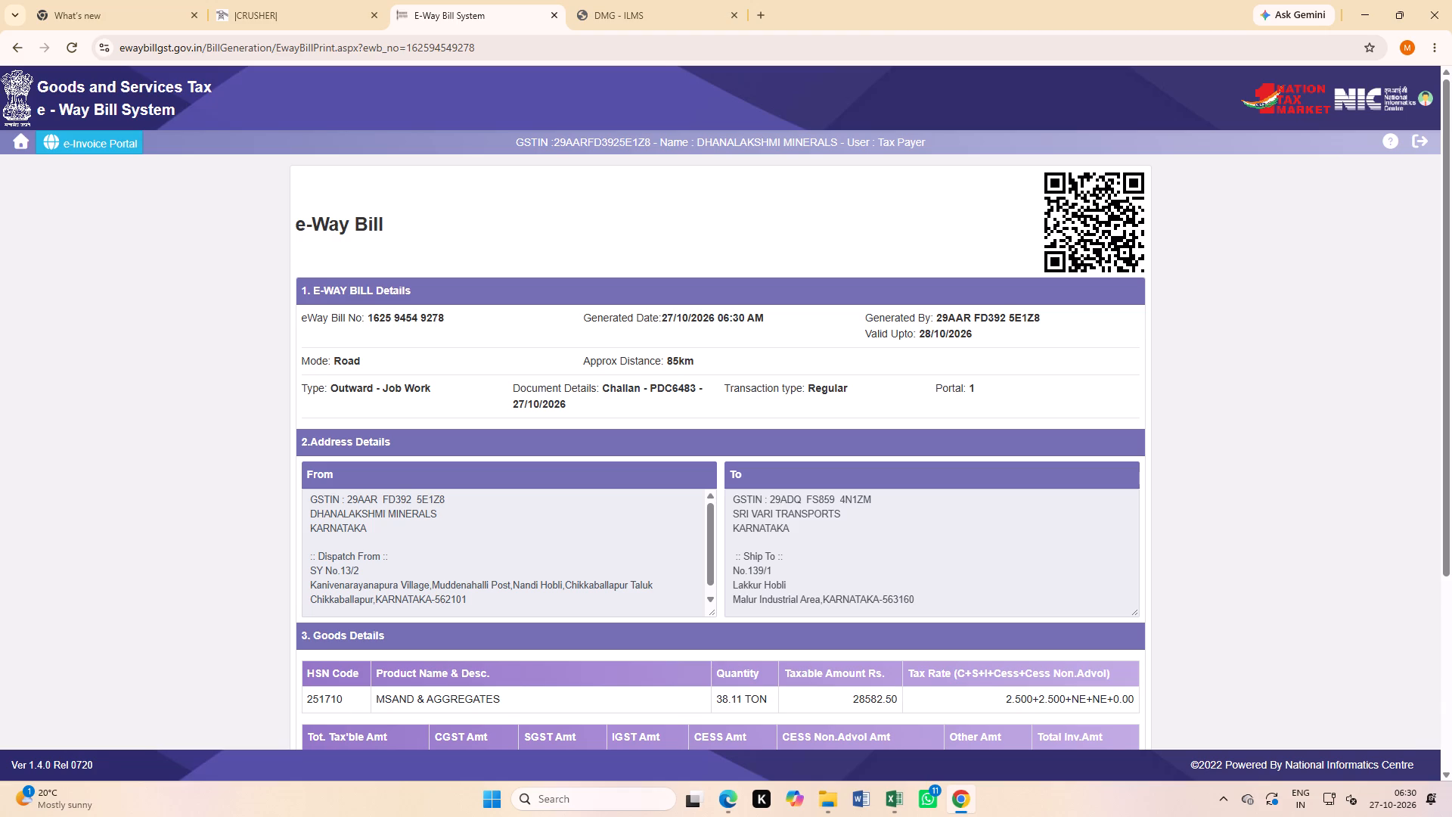
{"action": "left_click", "coordinate": [270, 4]}
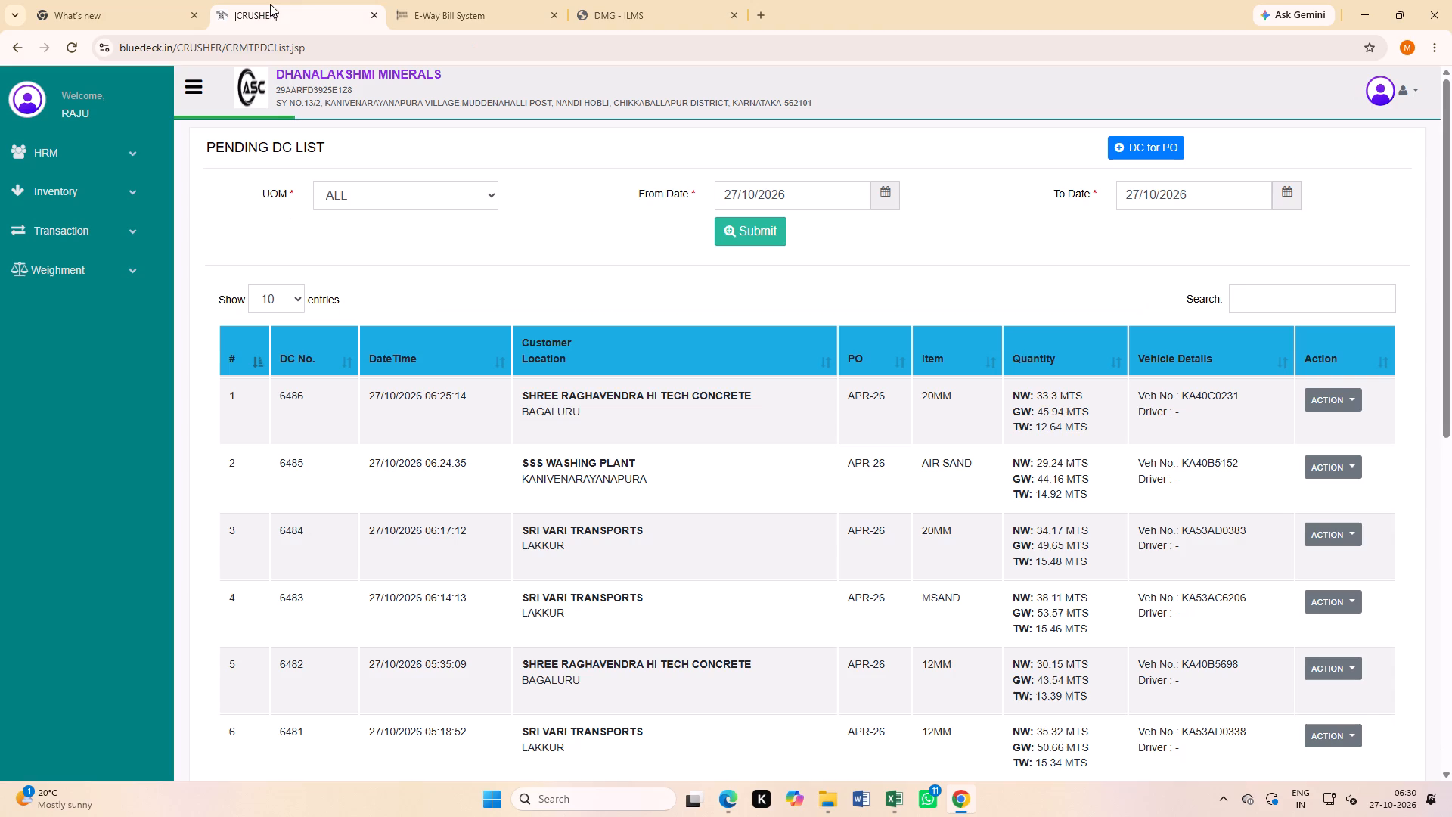